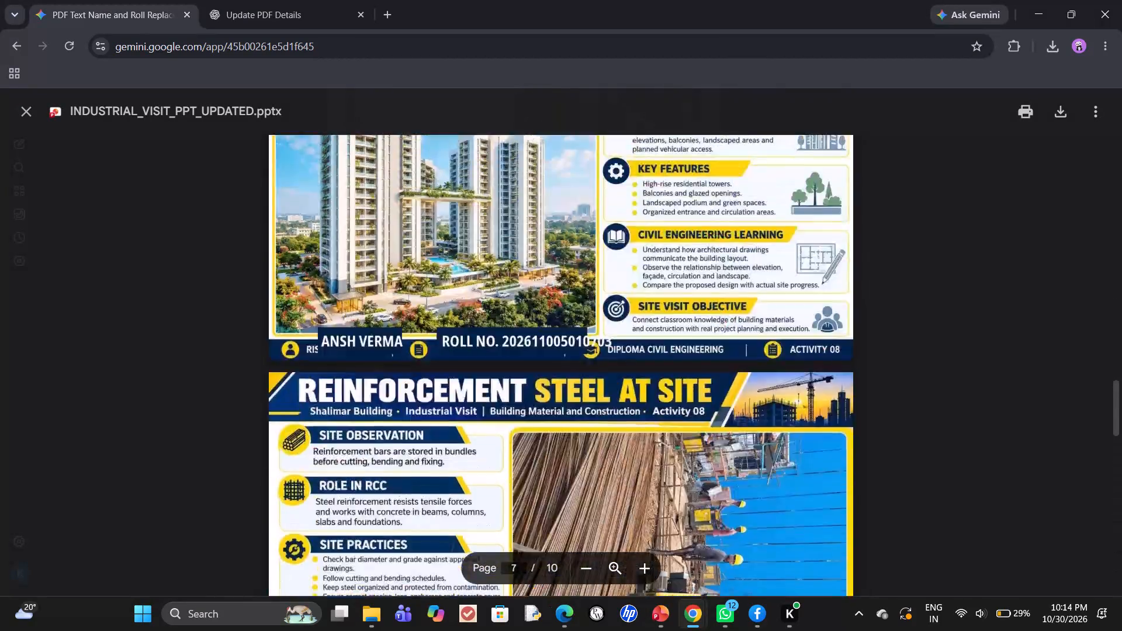
pyautogui.scroll(11, 525, 353)
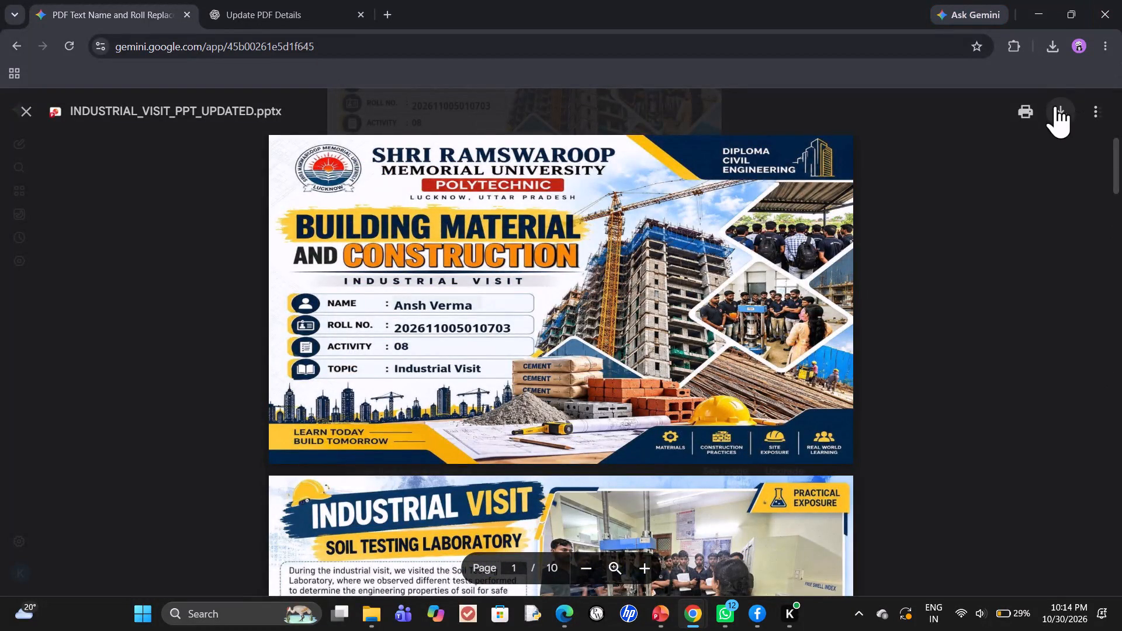
# Download INDUSTRIAL_VISIT_PPT_UPDATED.pptx from the preview.
pyautogui.click(1055, 111)
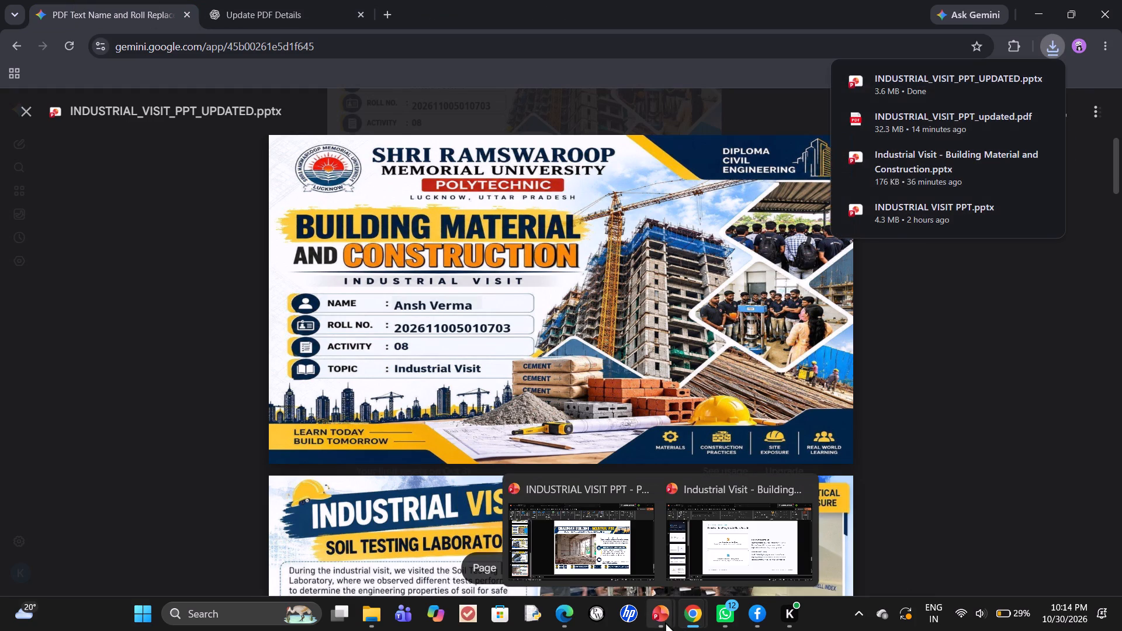
# Switch to PowerPoint and open the INDUSTRIAL_VISIT_PPT_UPDATED presentation from the Downloads folder.
pyautogui.click(684, 555)
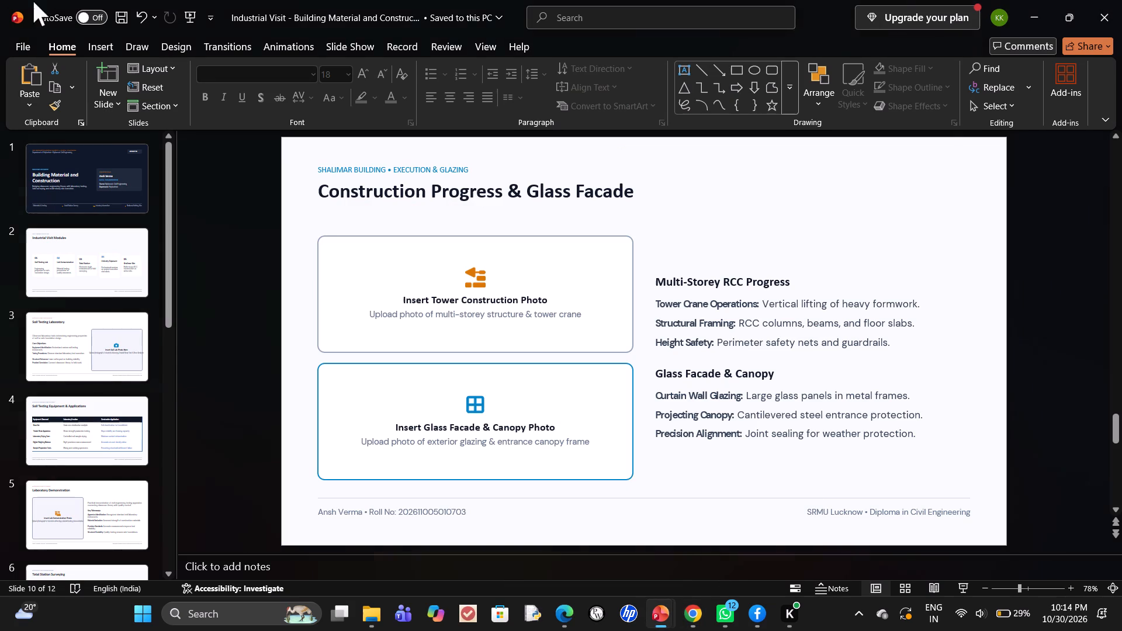
pyautogui.click(22, 40)
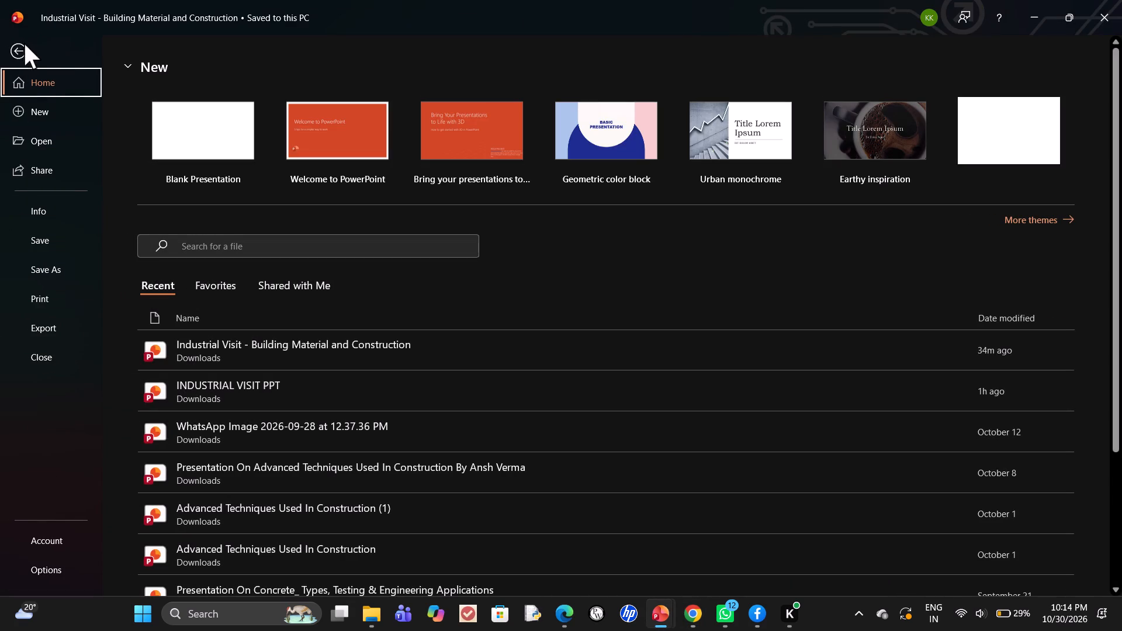
pyautogui.click(35, 143)
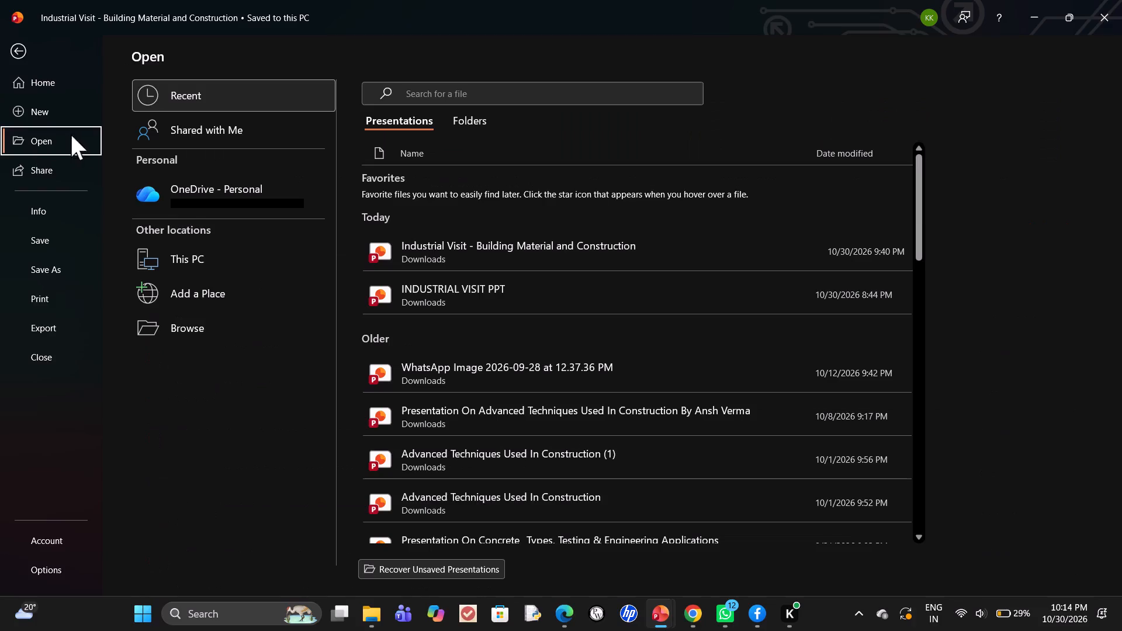
pyautogui.click(174, 255)
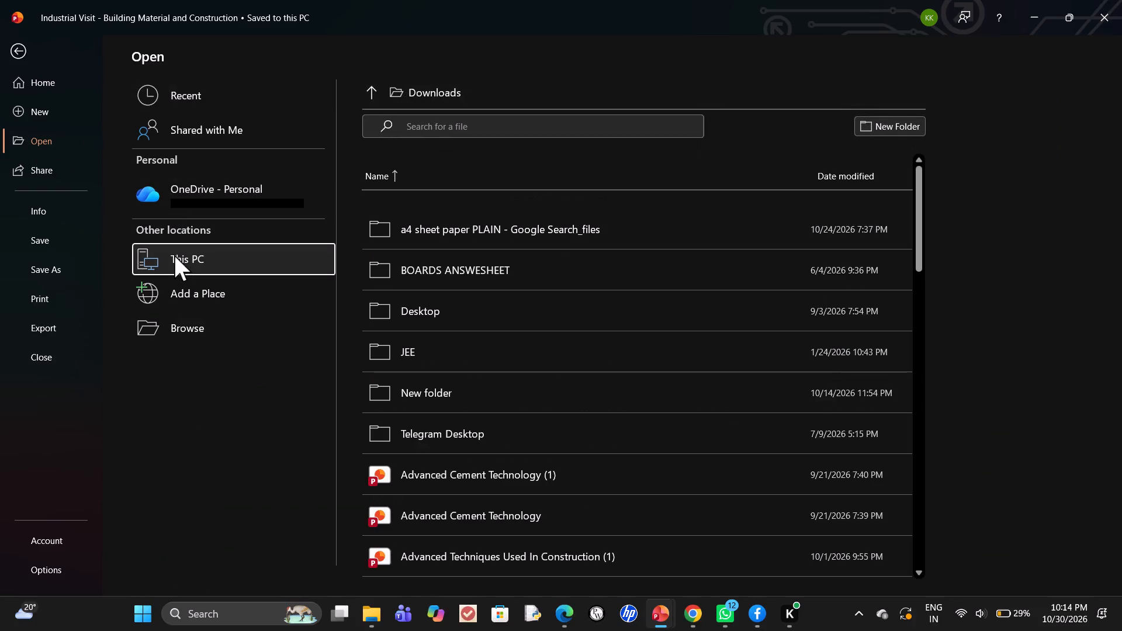
pyautogui.click(158, 345)
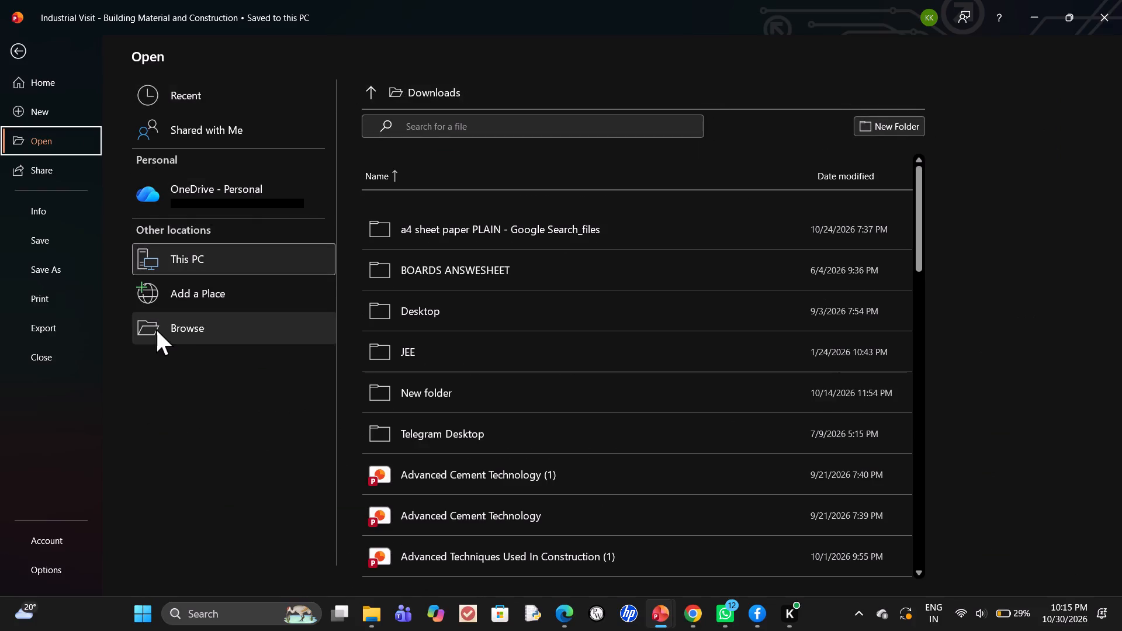
pyautogui.click(156, 329)
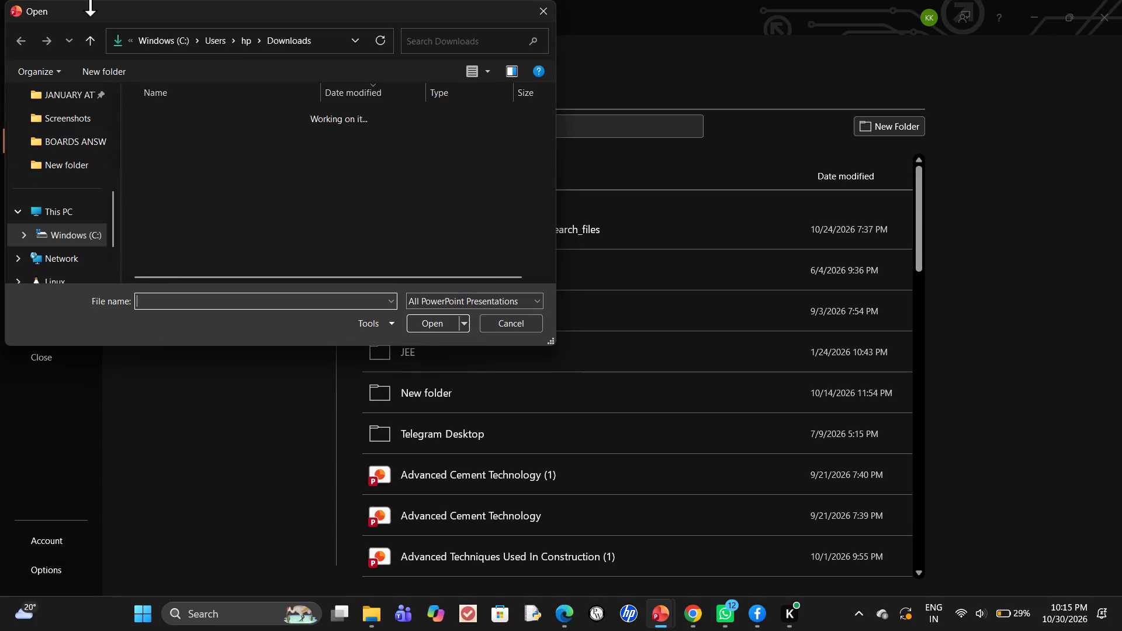
pyautogui.click(181, 138)
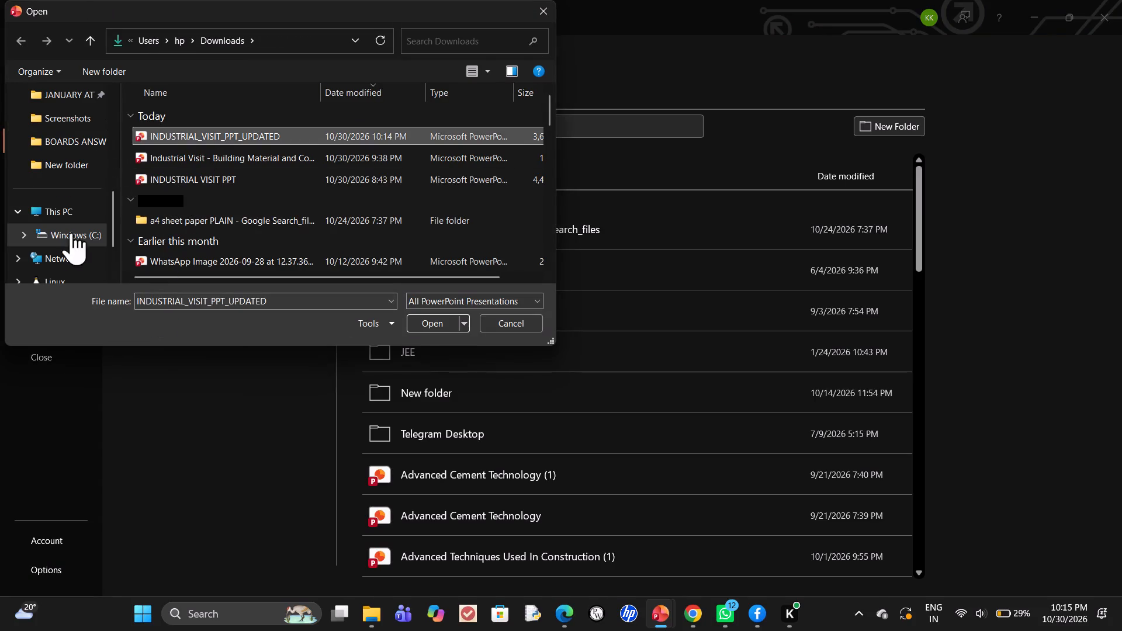
pyautogui.scroll(5, 56, 246)
pyautogui.click(65, 216)
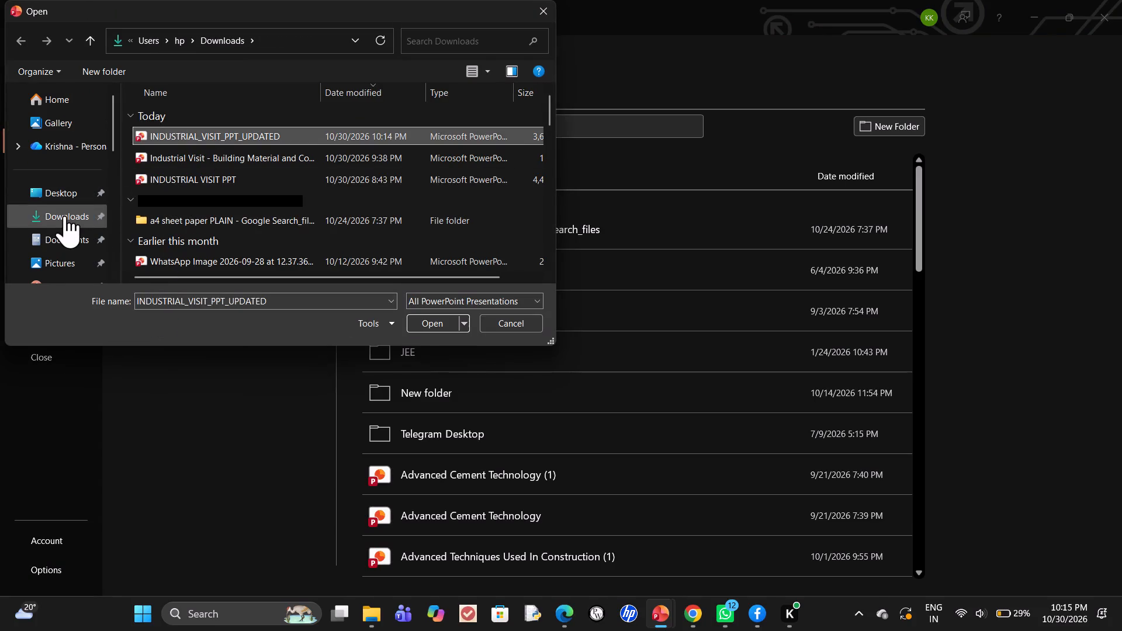
pyautogui.click(200, 136)
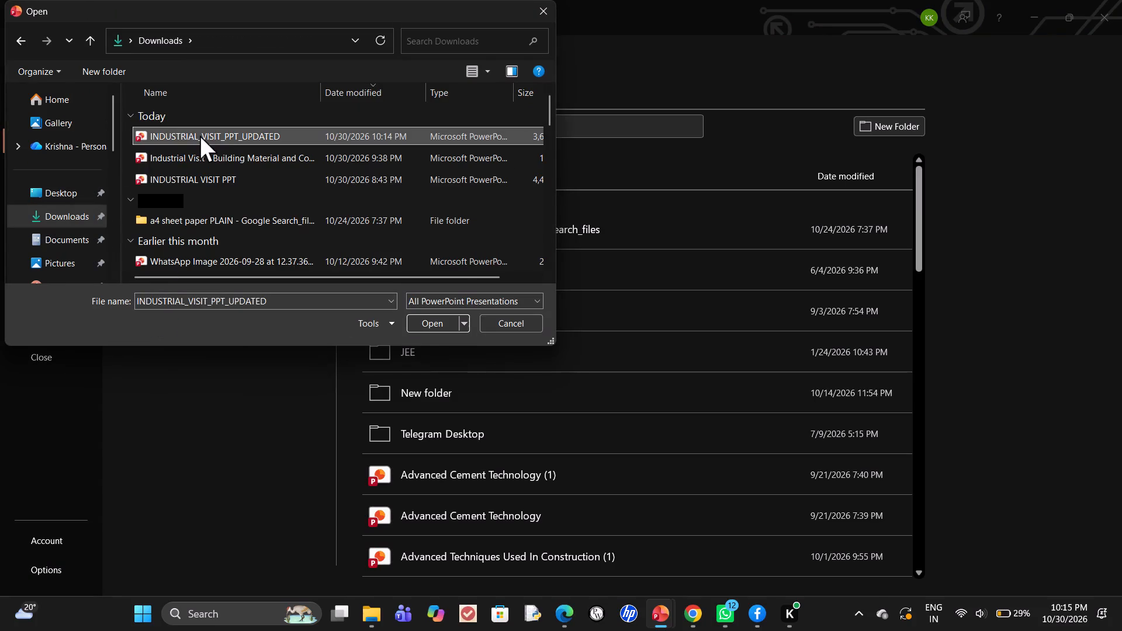
pyautogui.click(430, 329)
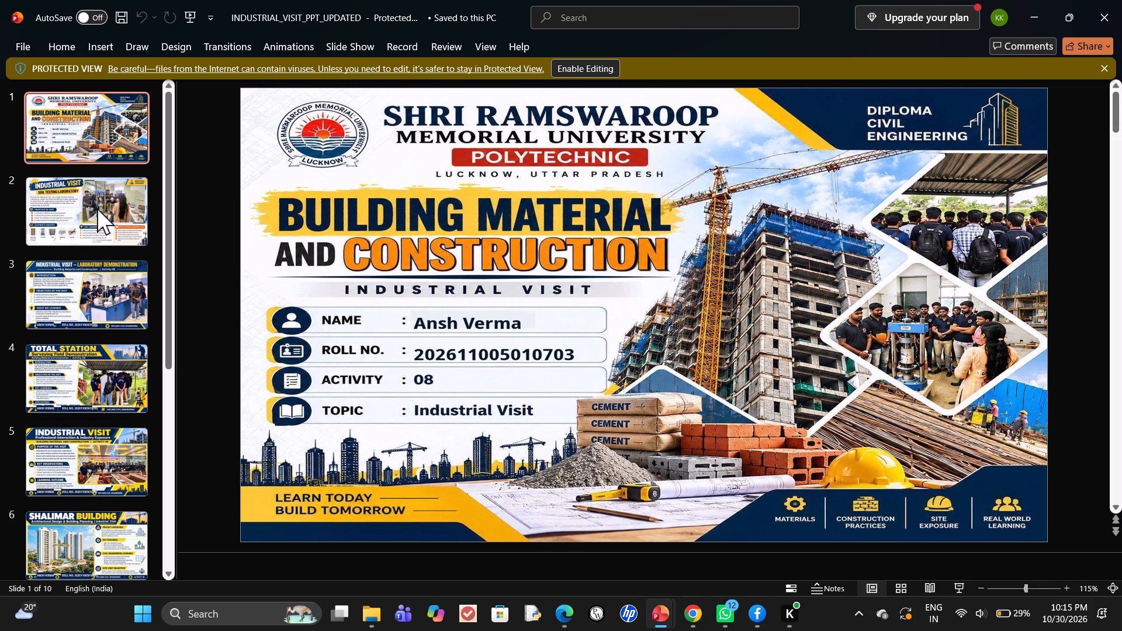
# Go to slide 2, Soil Testing Laboratory, and enable editing of the presentation in Protected View.
pyautogui.click(46, 196)
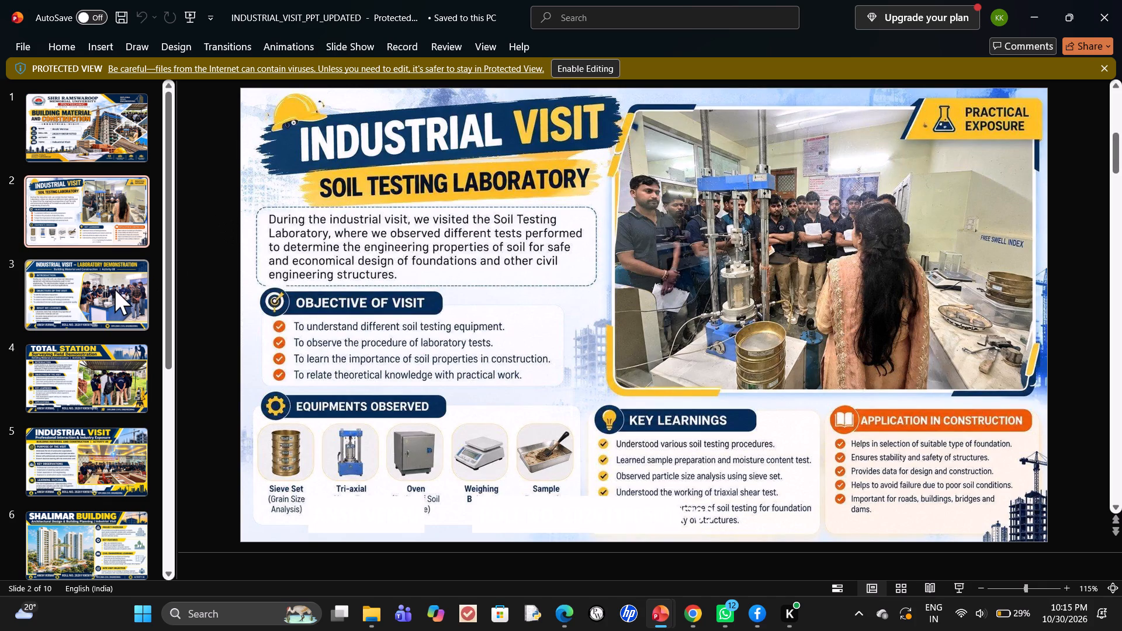
pyautogui.click(372, 510)
pyautogui.click(372, 510)
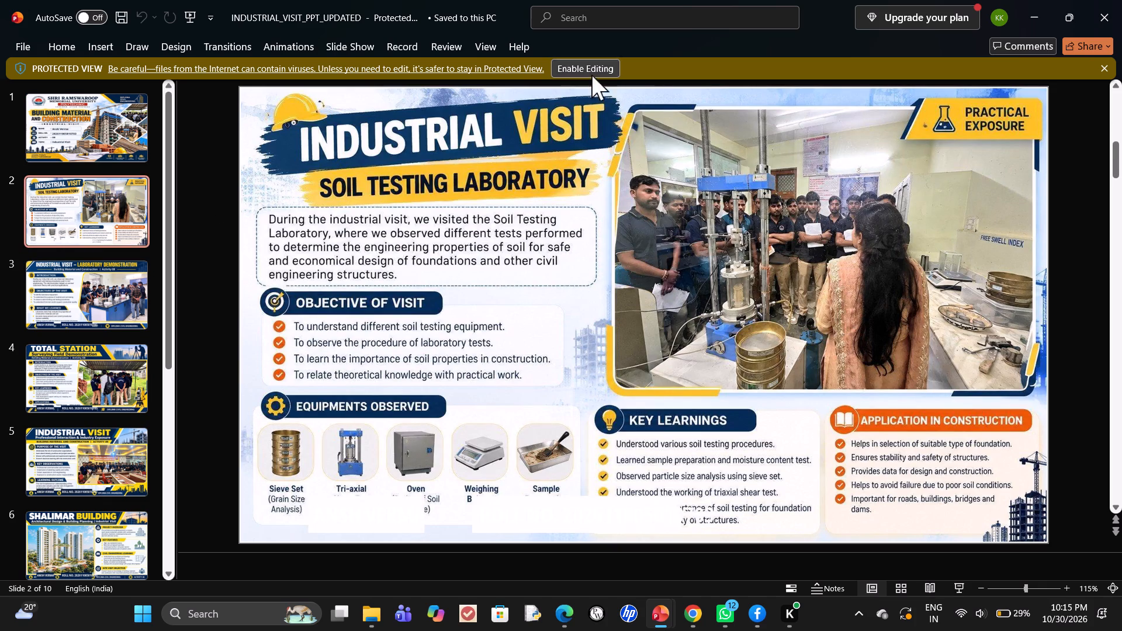
pyautogui.click(592, 63)
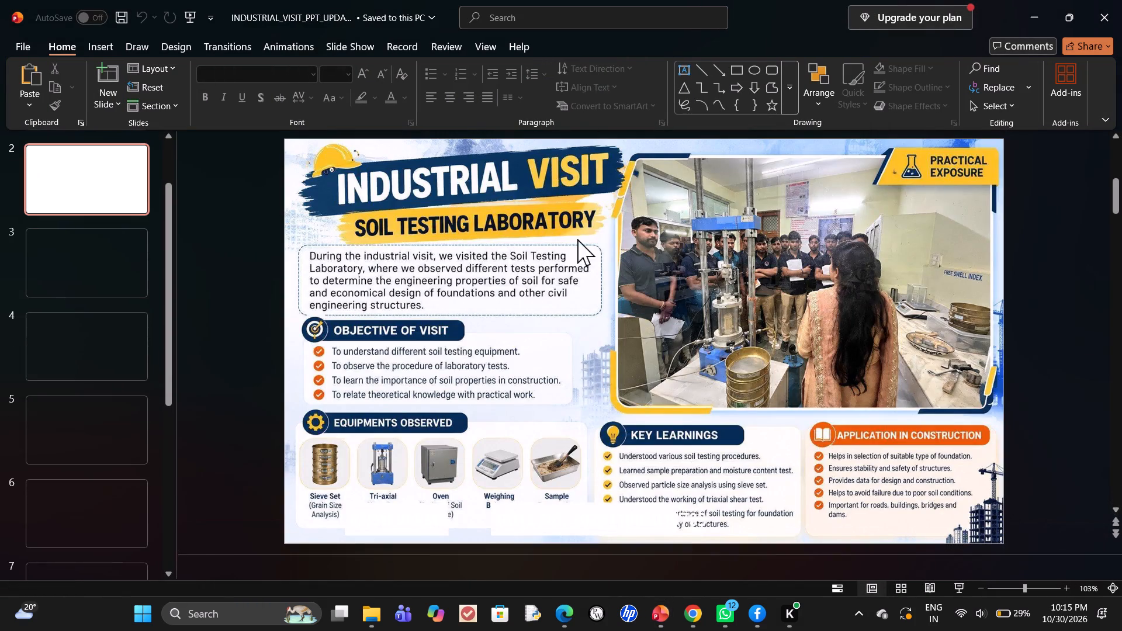
# Check whether the blanked strip on slide 2 and the name text in slide 4's footer can be selected separately for editing.
pyautogui.click(393, 515)
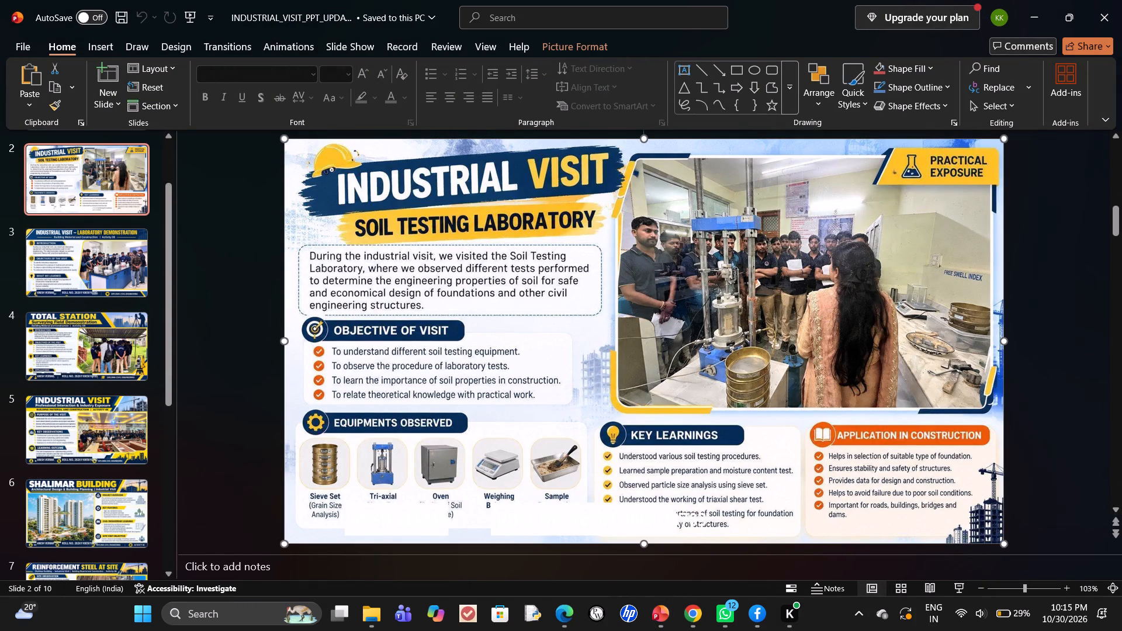
pyautogui.click(393, 515)
pyautogui.click(97, 351)
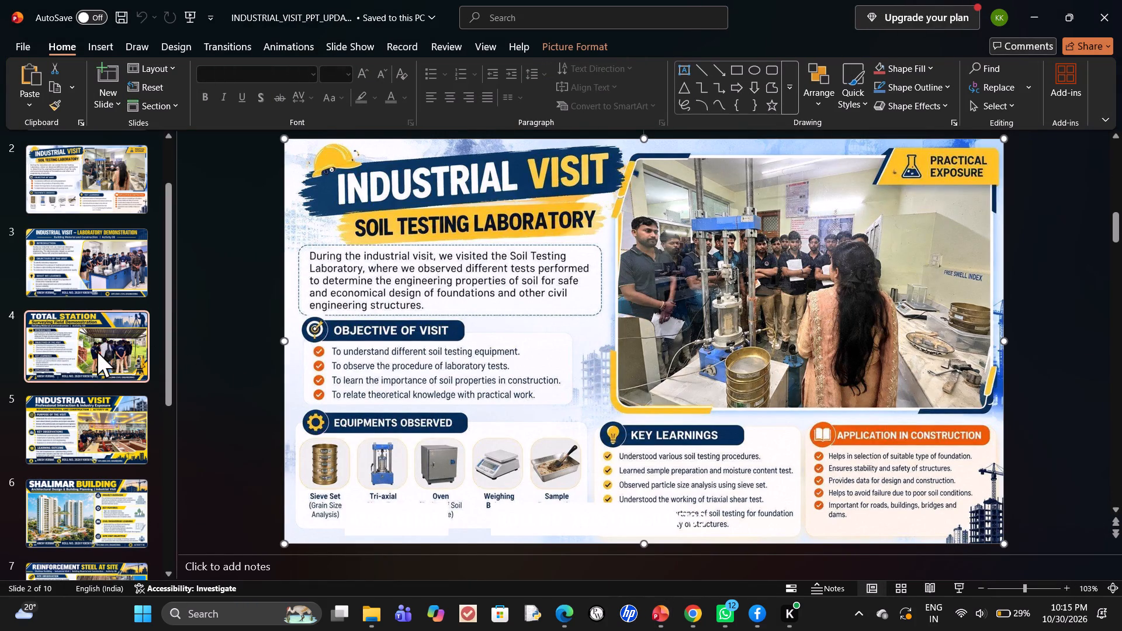
pyautogui.click(414, 515)
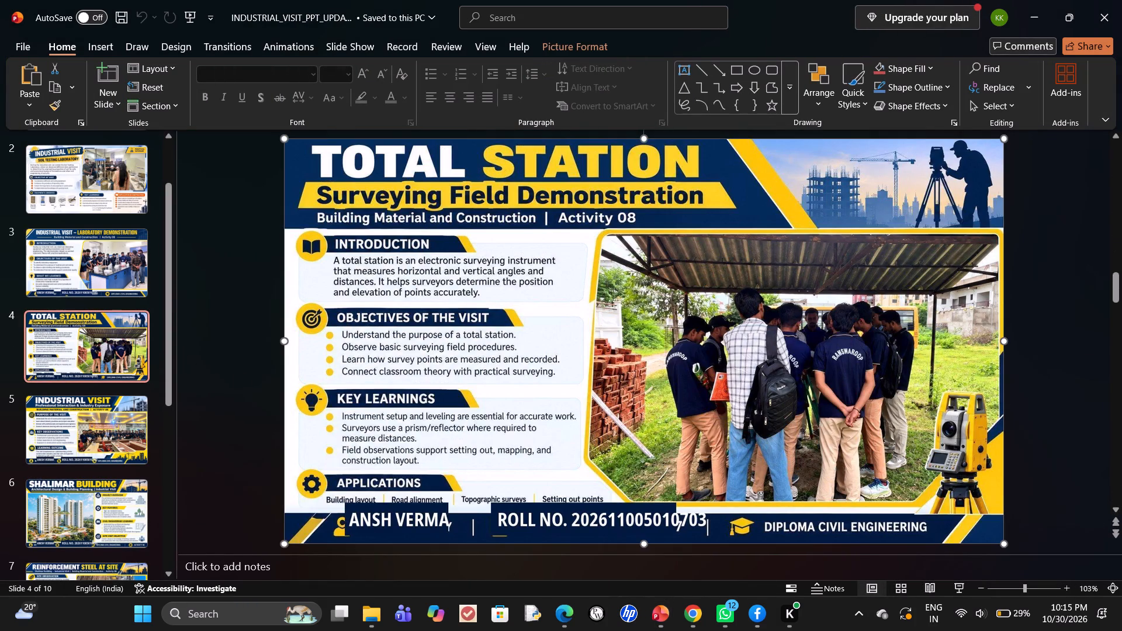
pyautogui.click(420, 518)
pyautogui.click(420, 518)
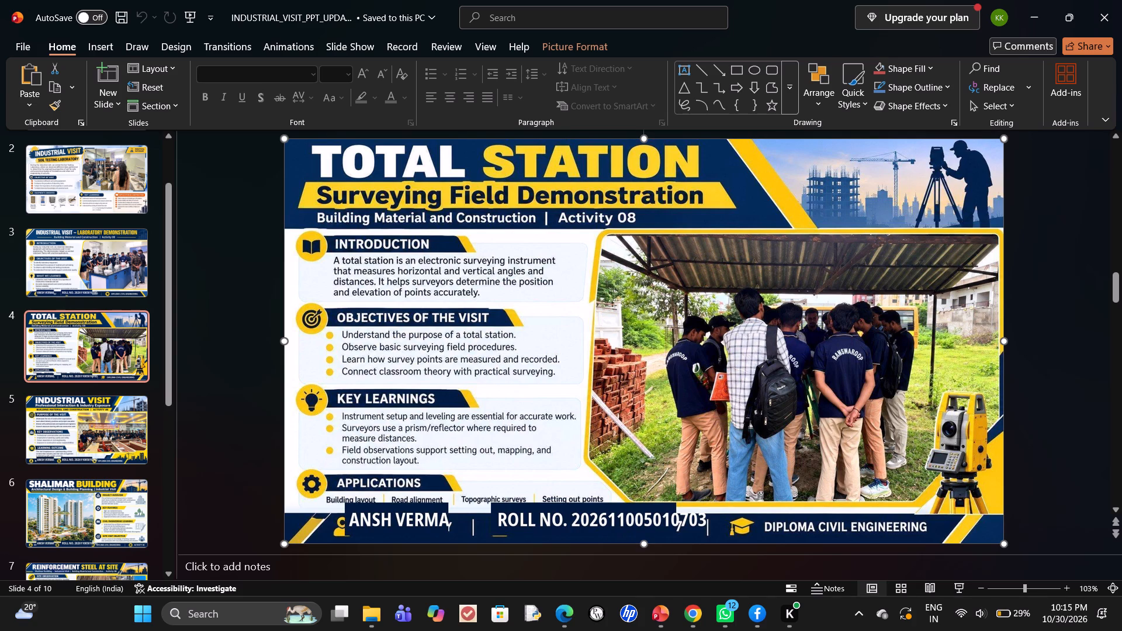
pyautogui.click(503, 369)
# Check whether the name text in slide 5's footer can be selected separately, and look at slide 6.
pyautogui.click(373, 190)
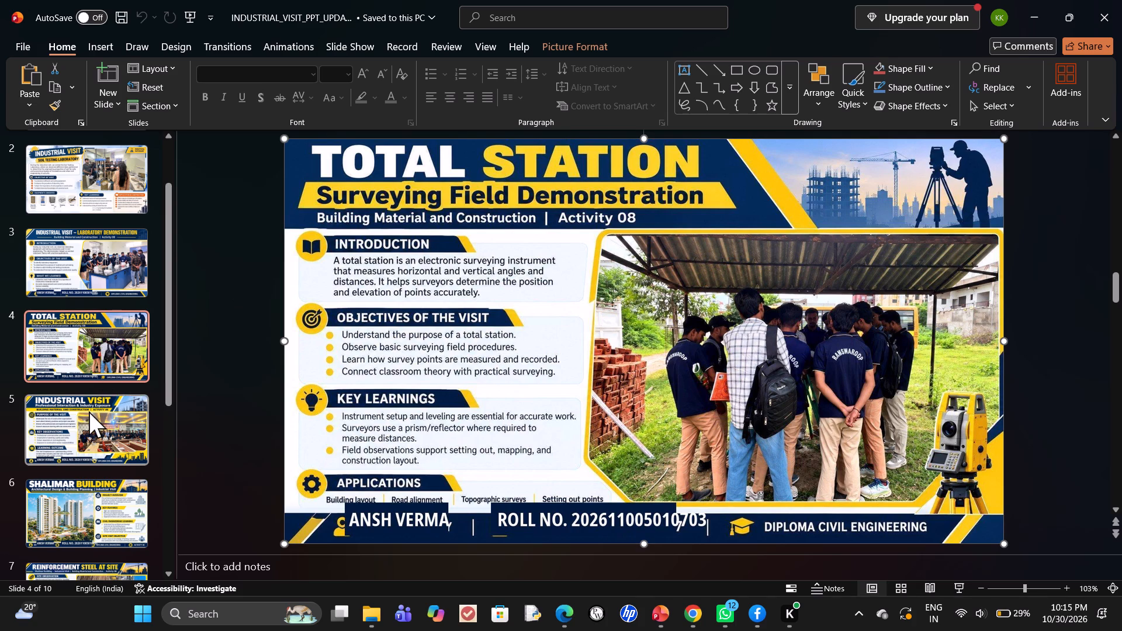
pyautogui.click(88, 412)
pyautogui.click(411, 521)
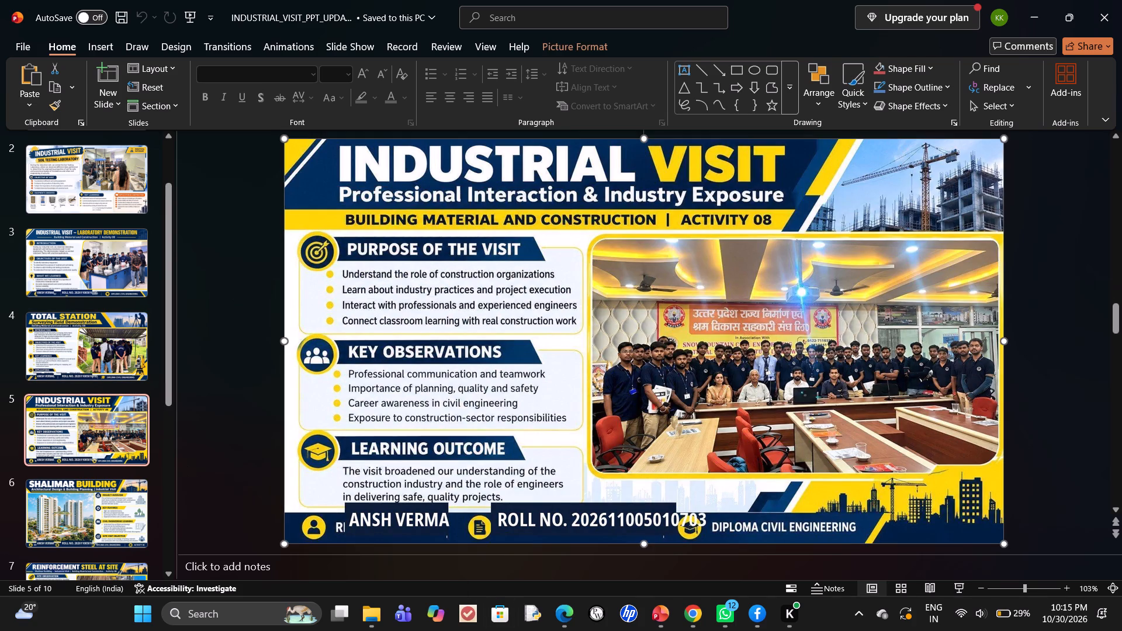
pyautogui.click(411, 521)
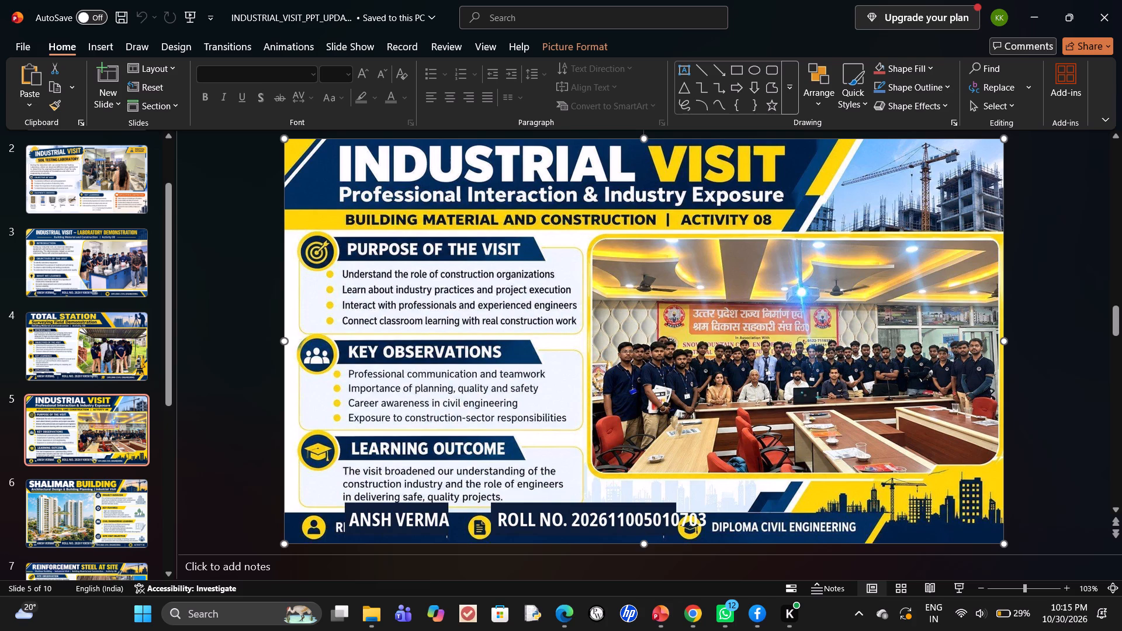
pyautogui.click(410, 521)
pyautogui.click(61, 495)
# Crop the footer strip with the name and roll number off the bottom of slide 10's full-slide picture.
pyautogui.hscroll(6, 61, 495)
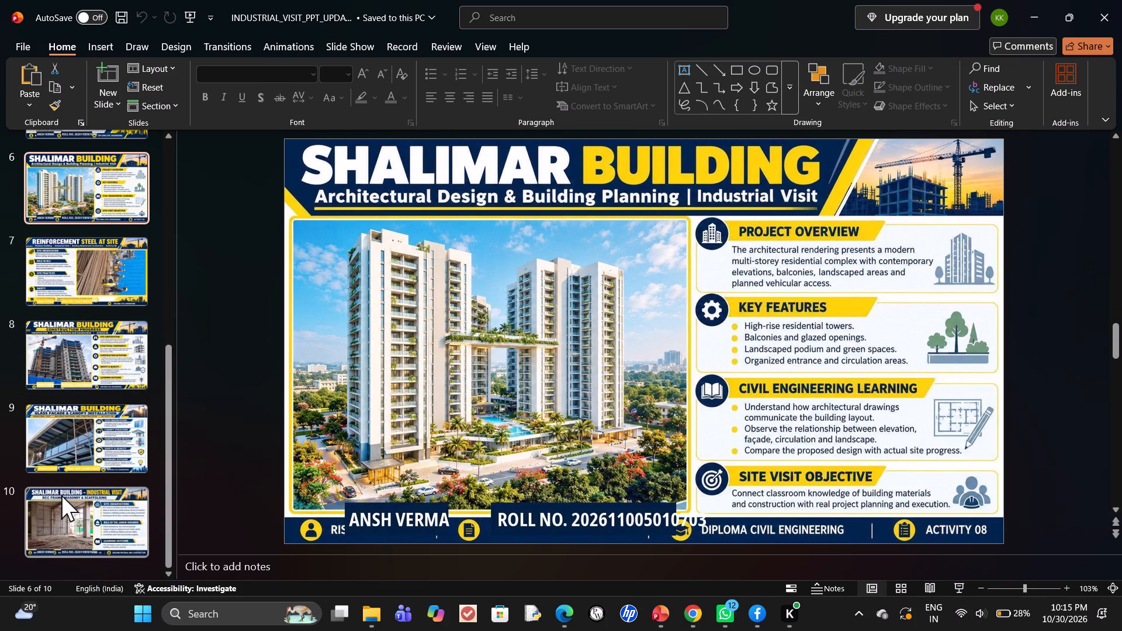
pyautogui.click(61, 495)
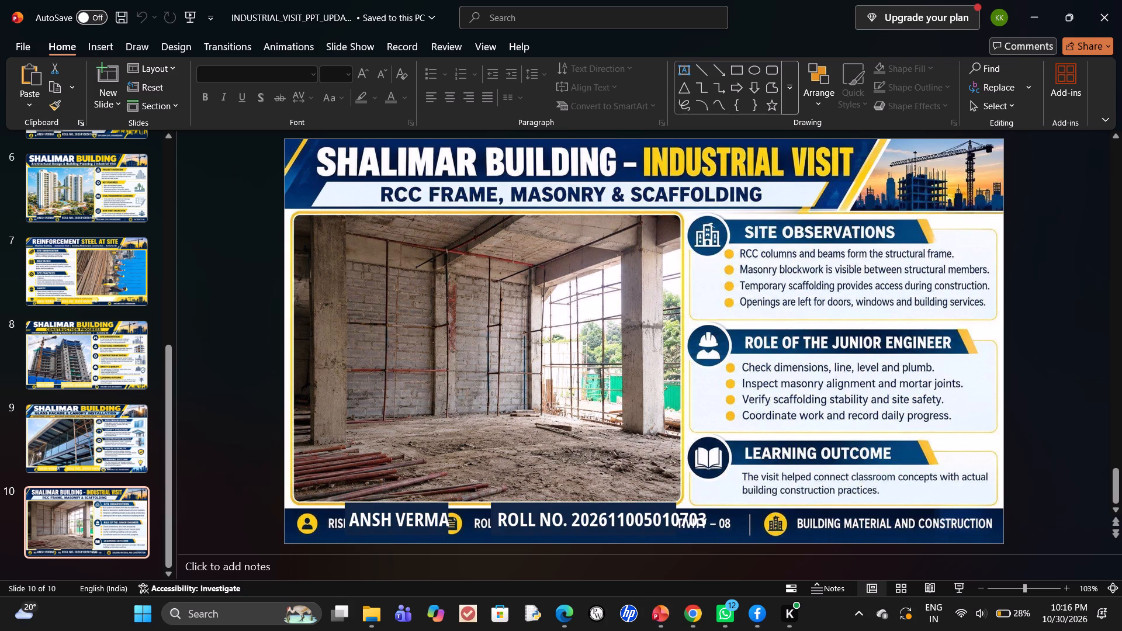
pyautogui.rightClick(518, 355)
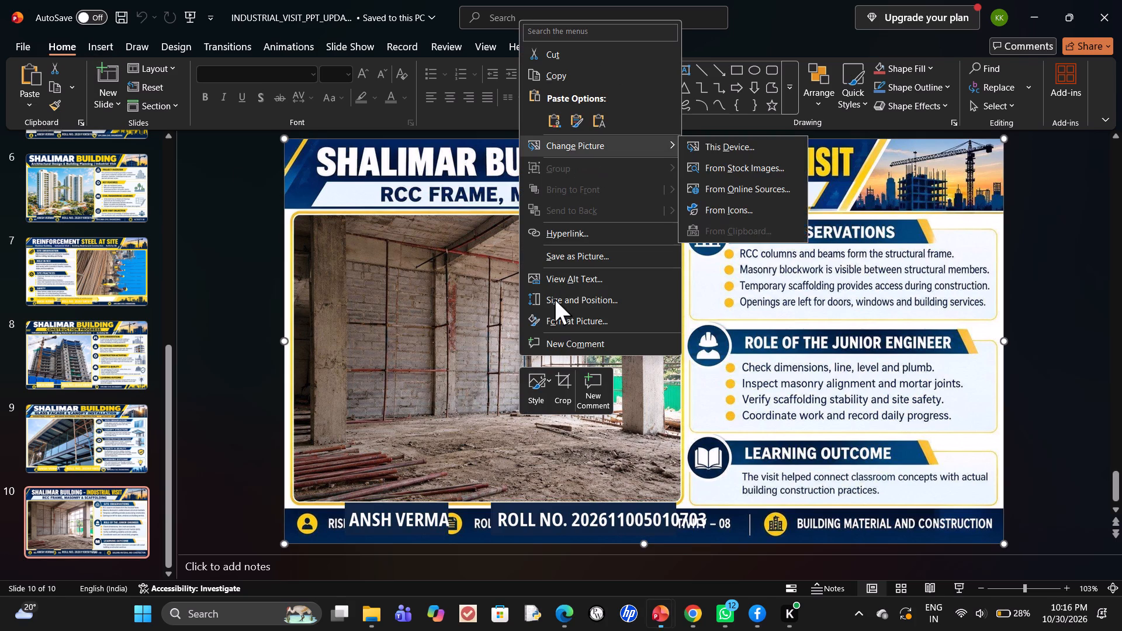
pyautogui.click(563, 390)
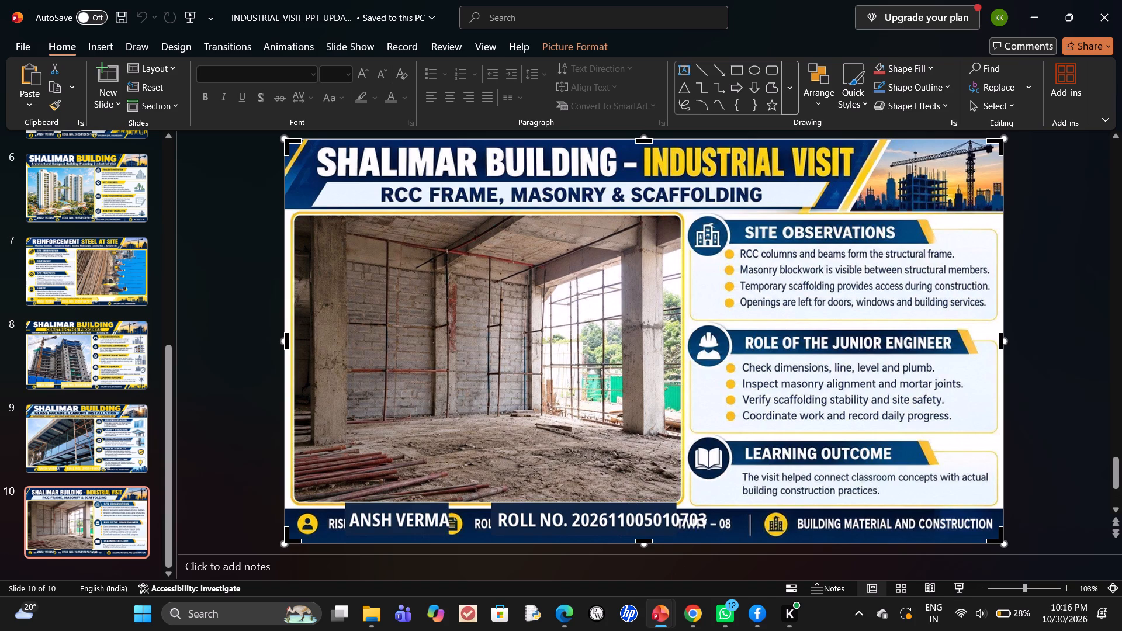
pyautogui.moveTo(645, 542); pyautogui.dragTo(650, 518)
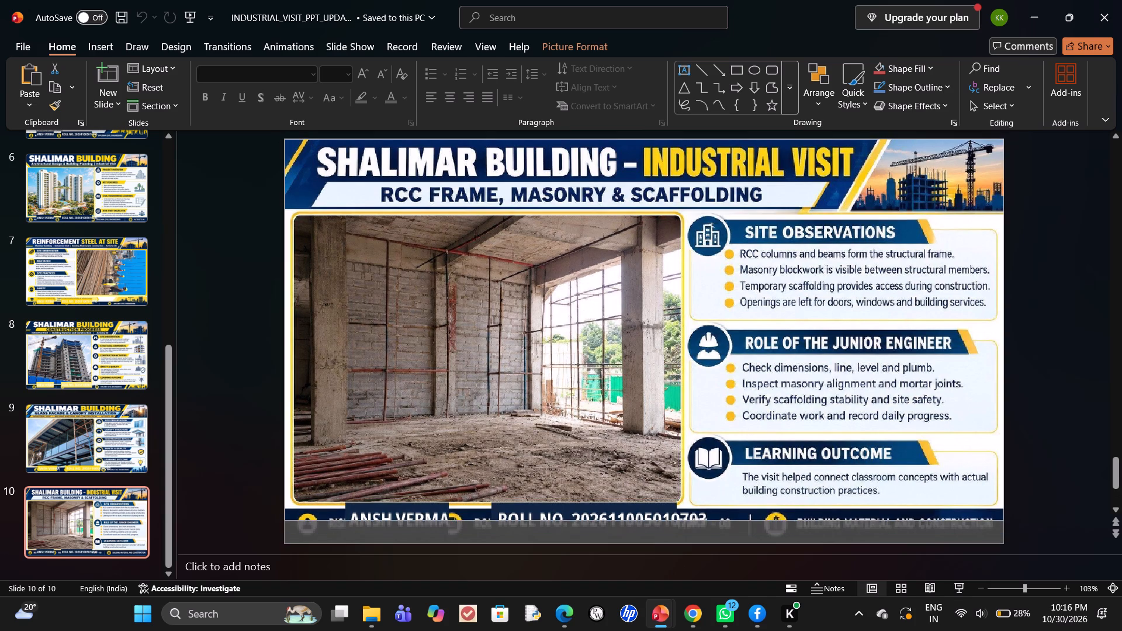
pyautogui.moveTo(650, 518); pyautogui.dragTo(654, 506)
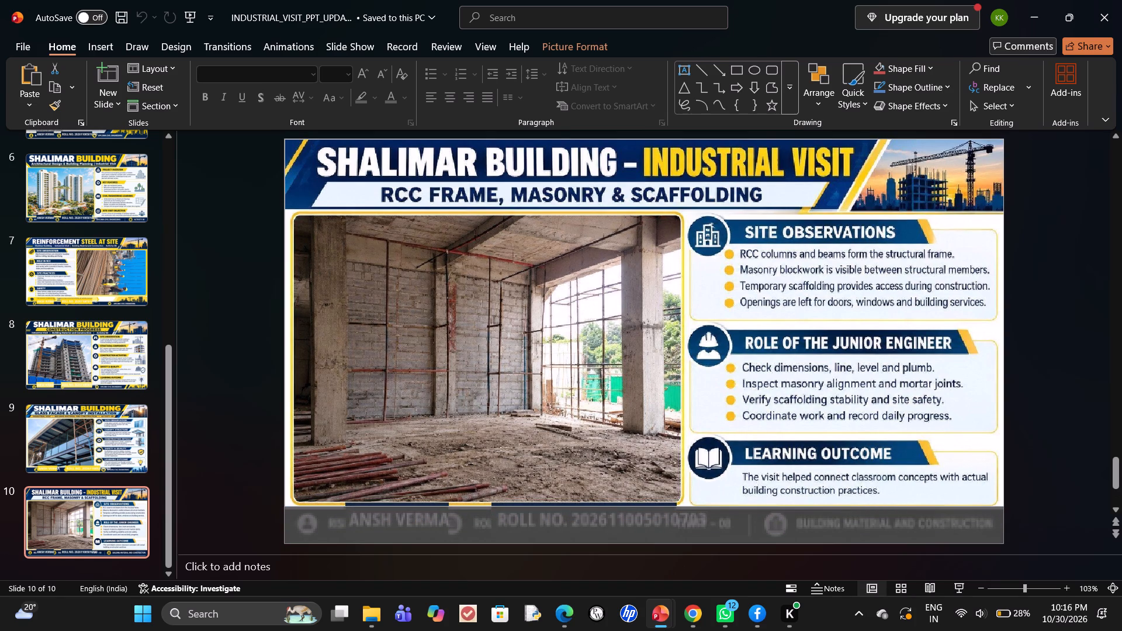
pyautogui.moveTo(654, 506); pyautogui.dragTo(655, 504)
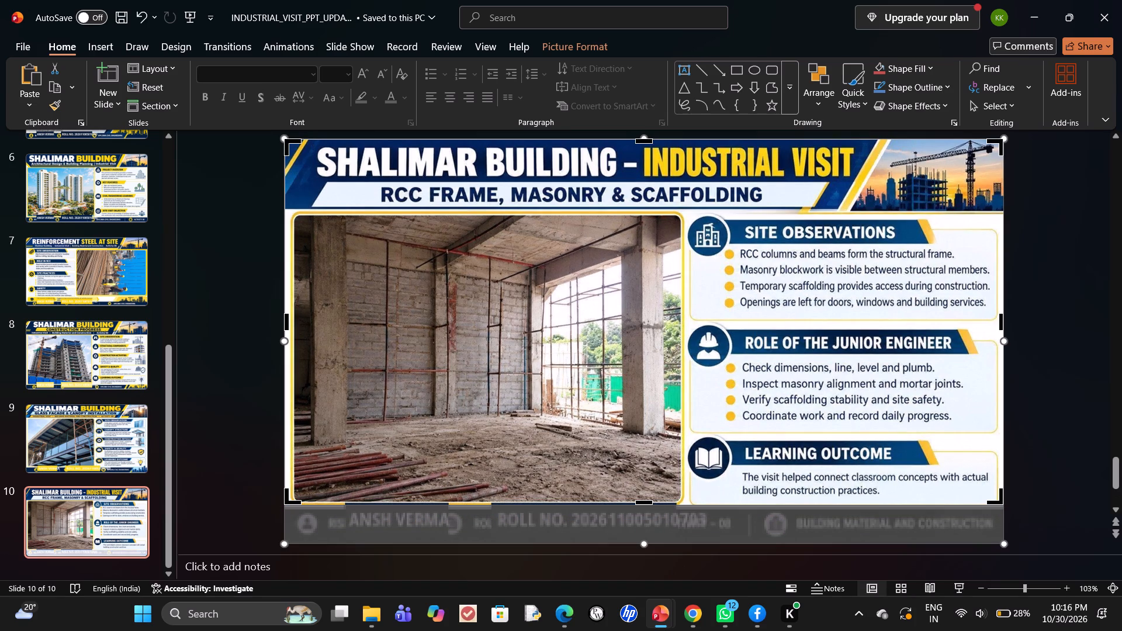
pyautogui.click(234, 461)
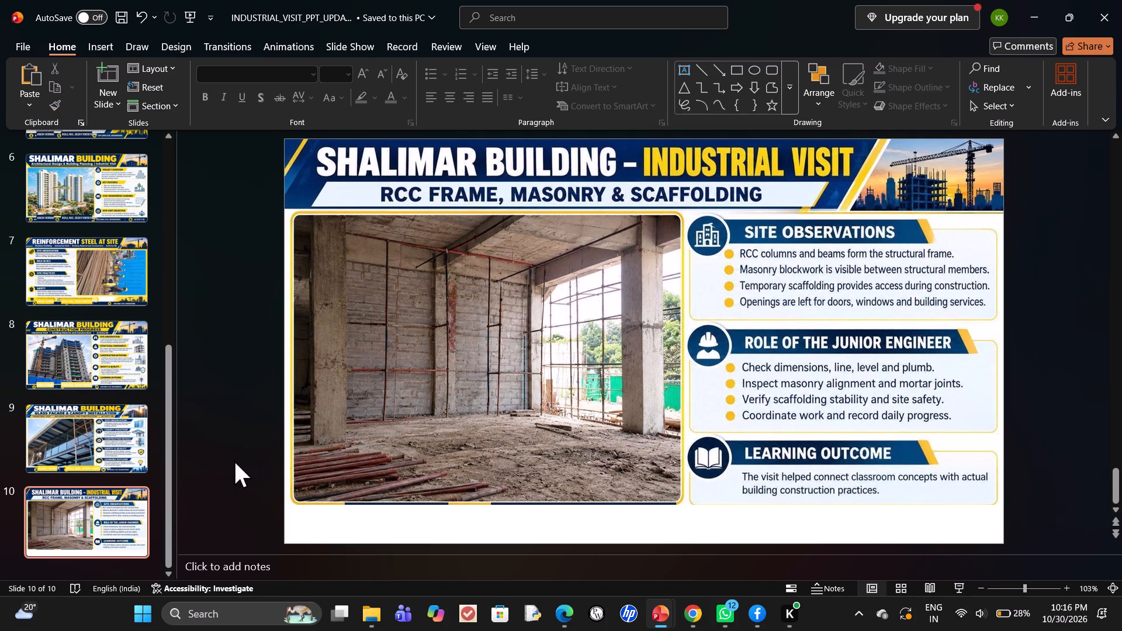
# Go to slide 9, Glass Facade & Canopy Installation, and select its full-slide picture.
pyautogui.click(68, 435)
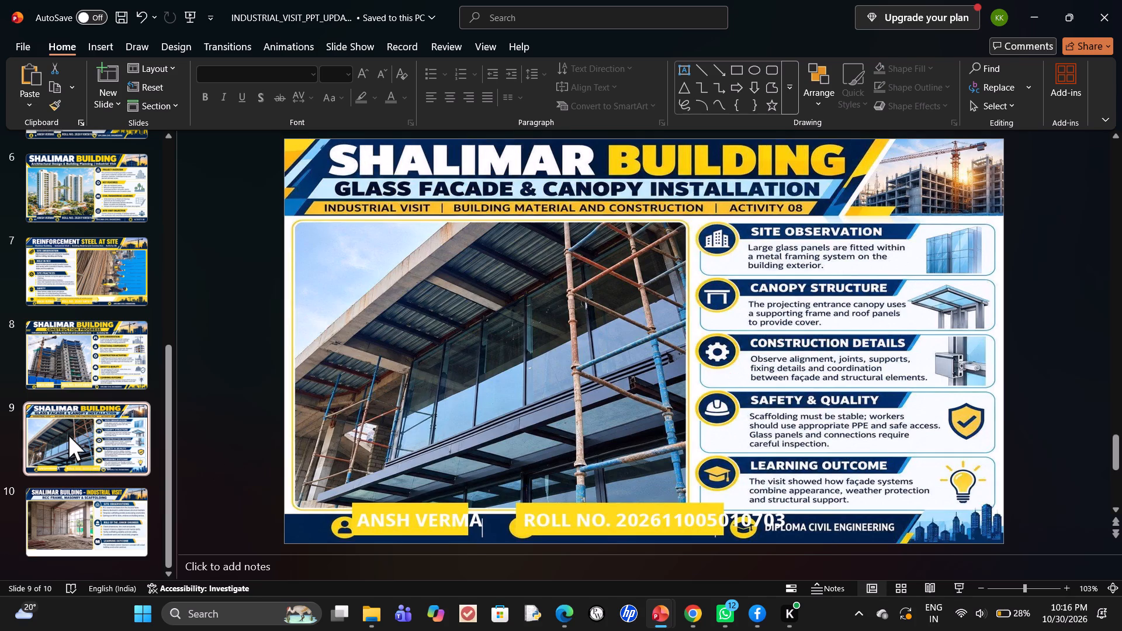
pyautogui.click(650, 446)
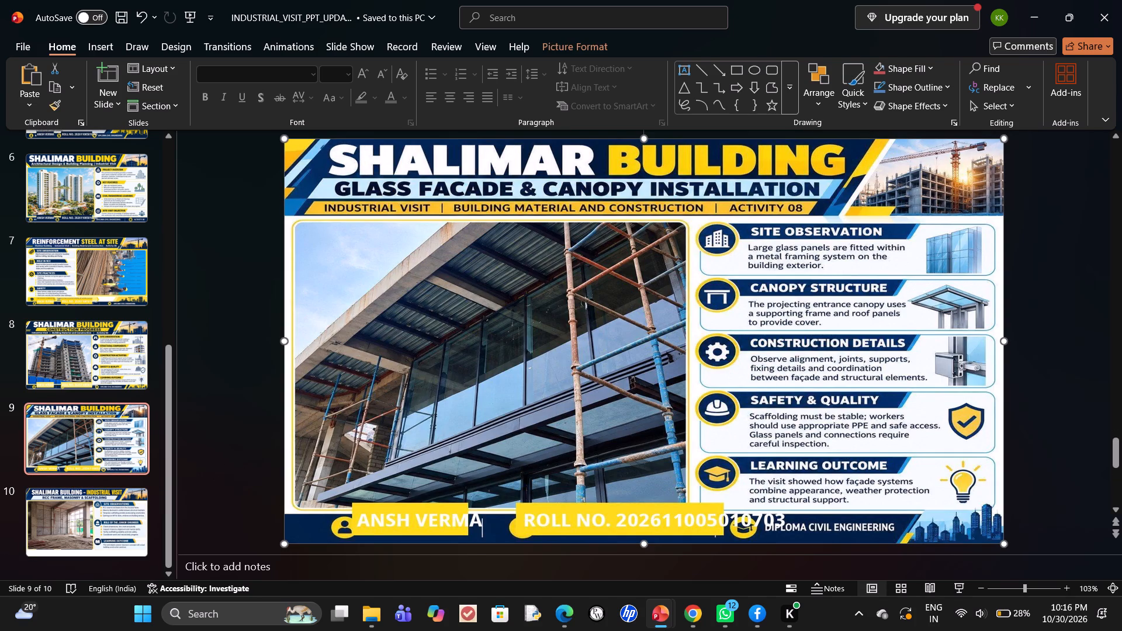
pyautogui.click(104, 40)
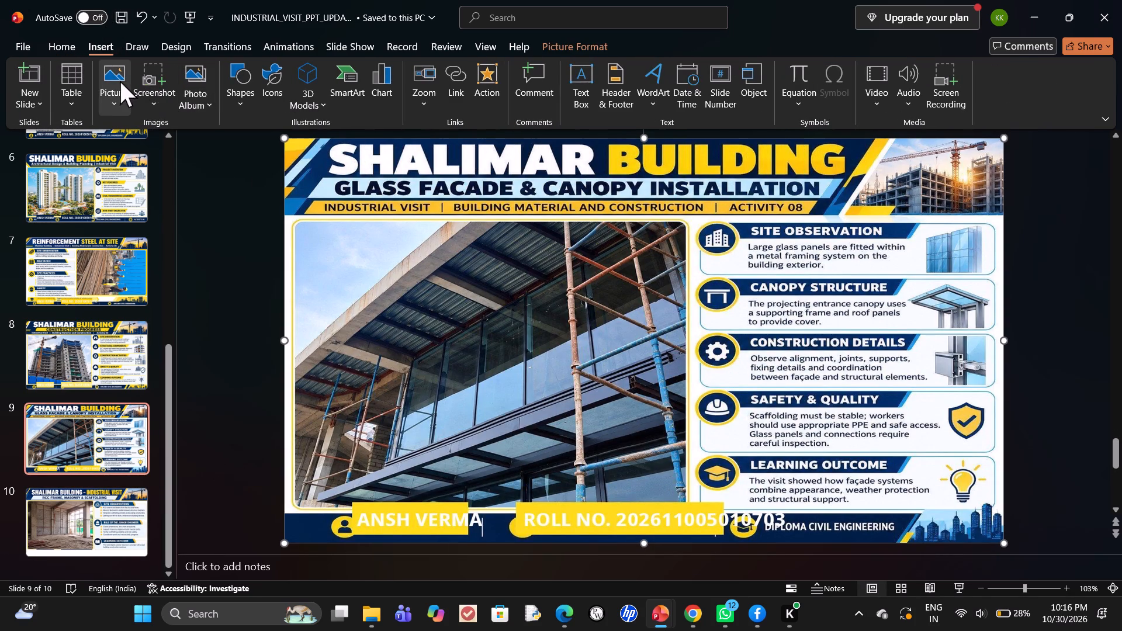
pyautogui.click(602, 469)
pyautogui.click(601, 469)
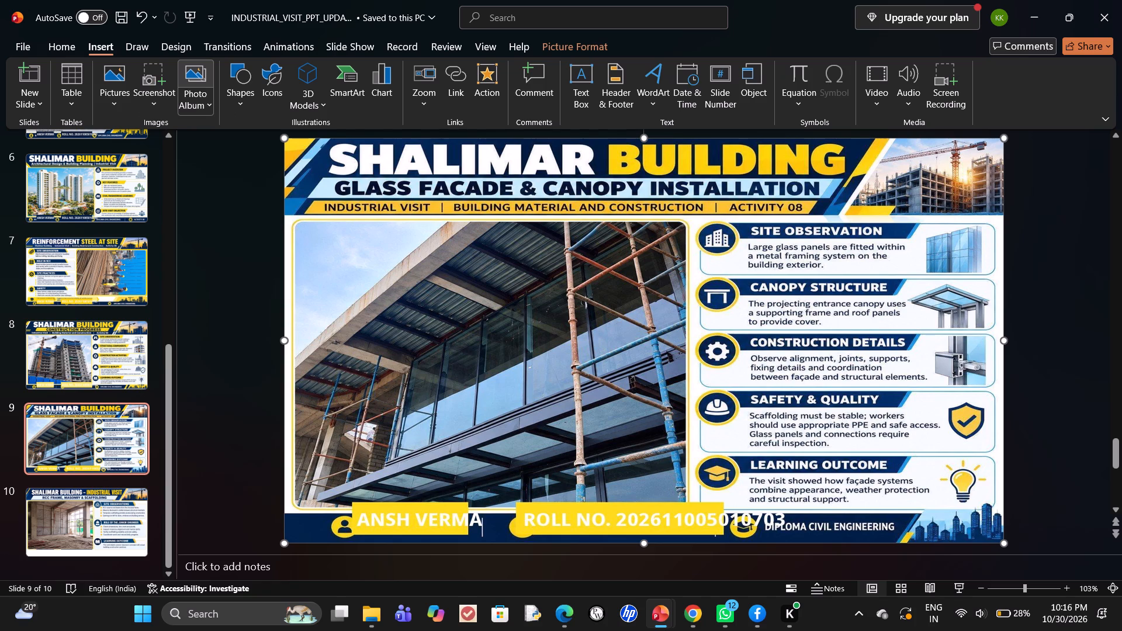
pyautogui.click(601, 469)
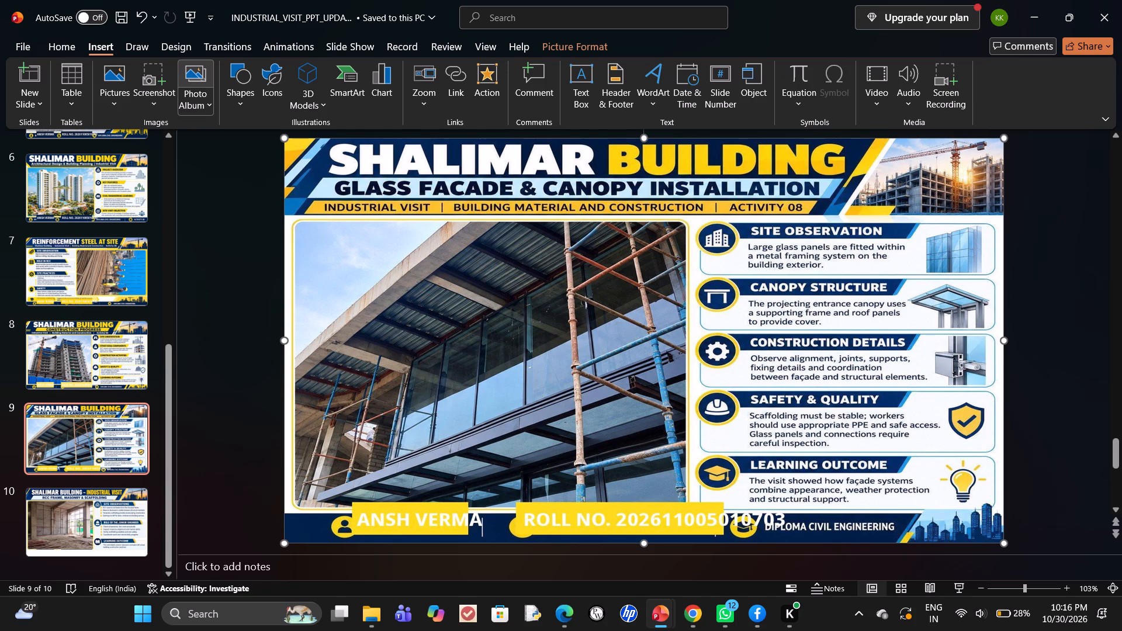
pyautogui.click(448, 457)
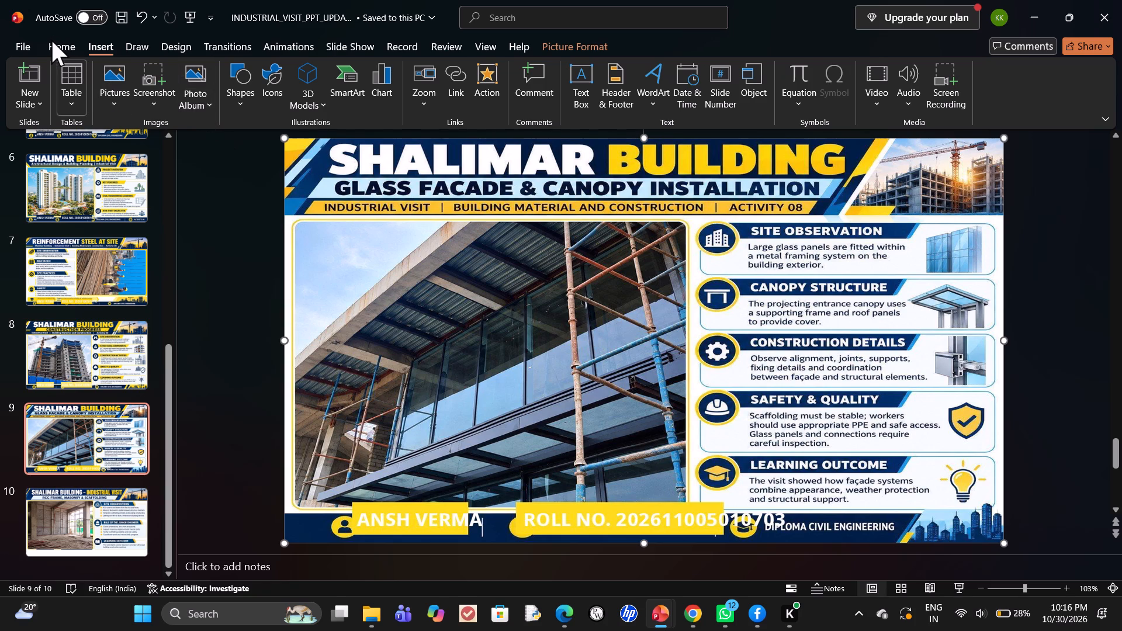
pyautogui.click(51, 40)
pyautogui.click(428, 290)
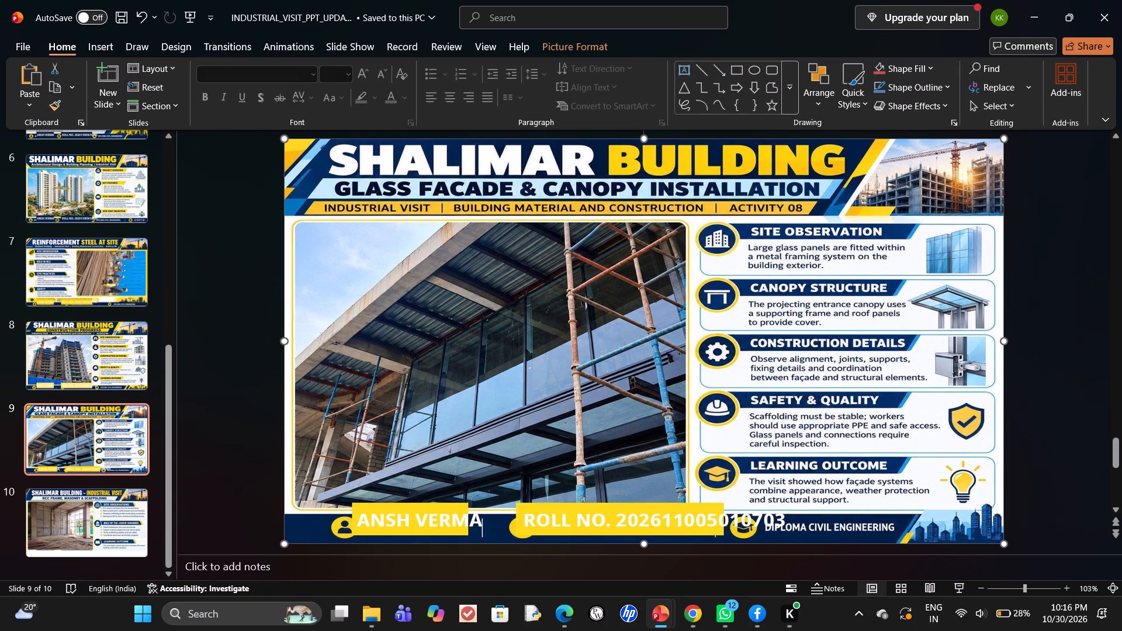
pyautogui.moveTo(428, 290); pyautogui.dragTo(413, 292, button='right')
pyautogui.click(577, 296)
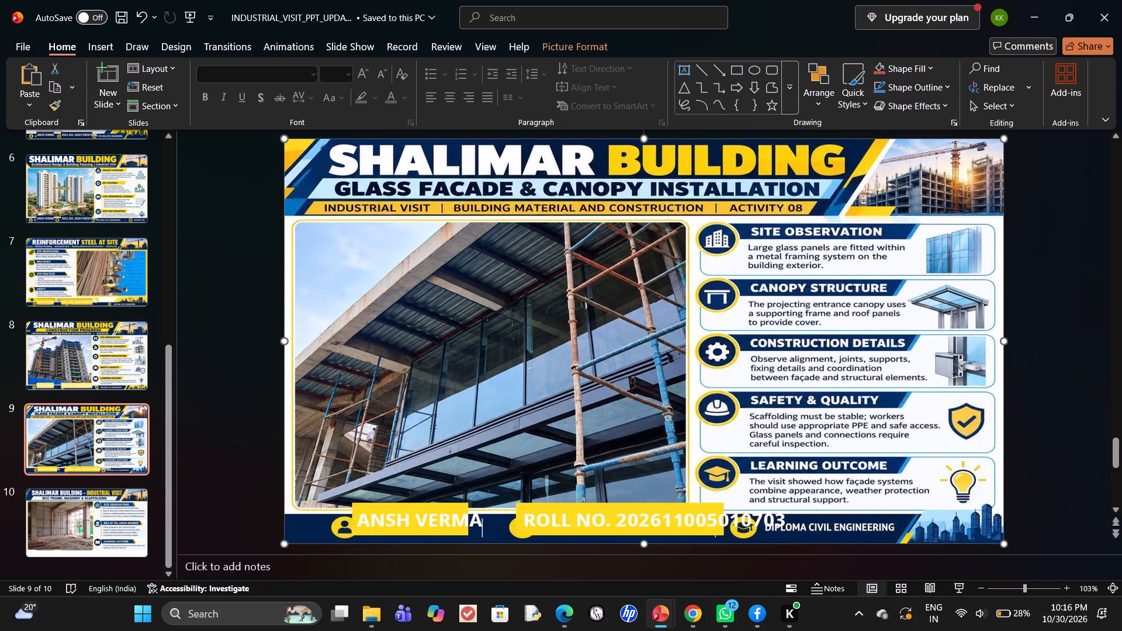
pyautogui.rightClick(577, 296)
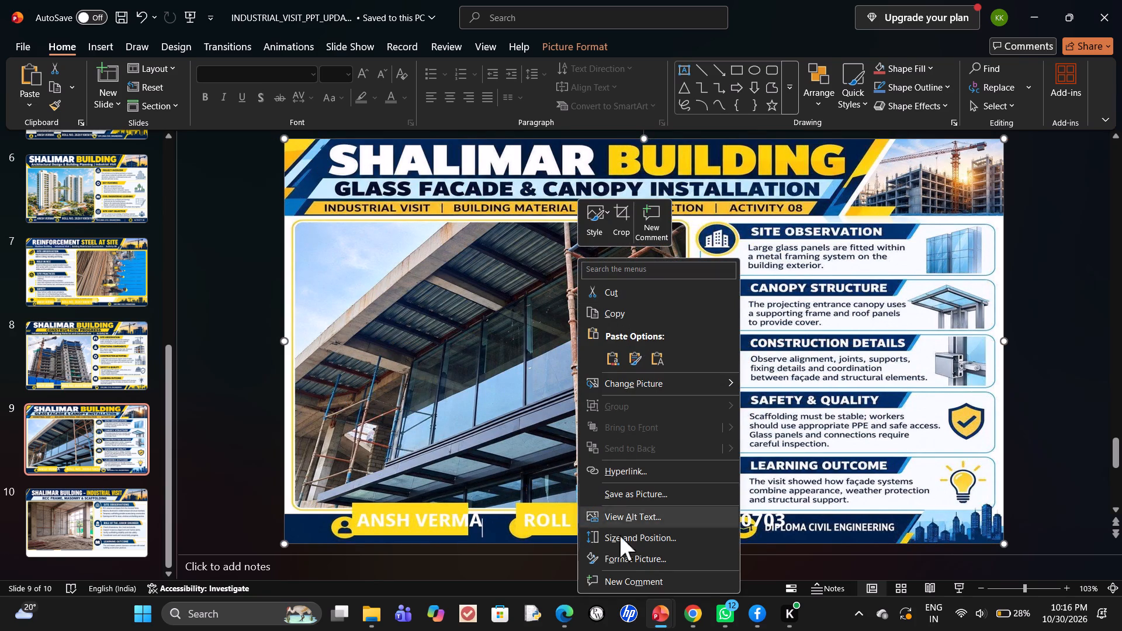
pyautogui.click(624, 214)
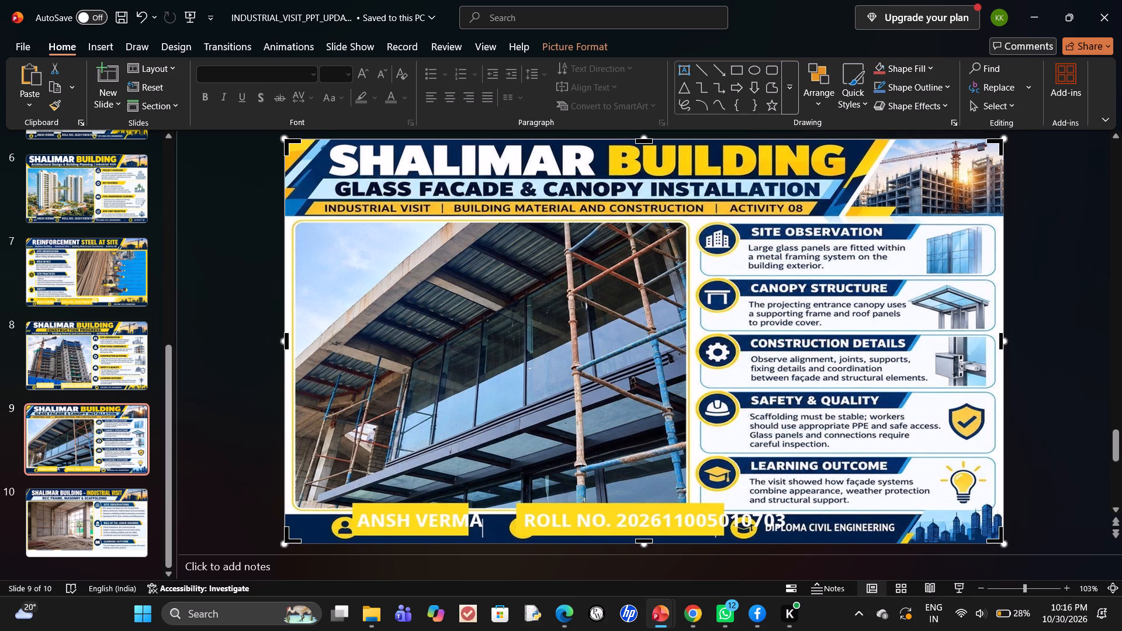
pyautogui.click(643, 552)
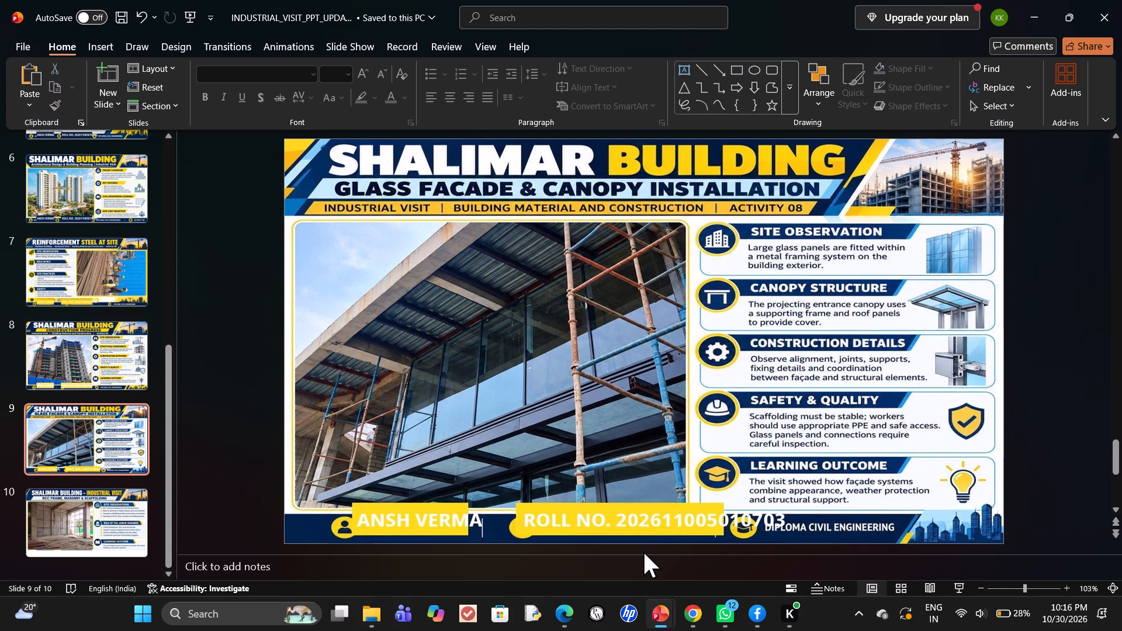
# Crop the bottom of slide 9's full-slide picture to just above the yellow name and roll number blocks, removing the footer.
pyautogui.click(650, 505)
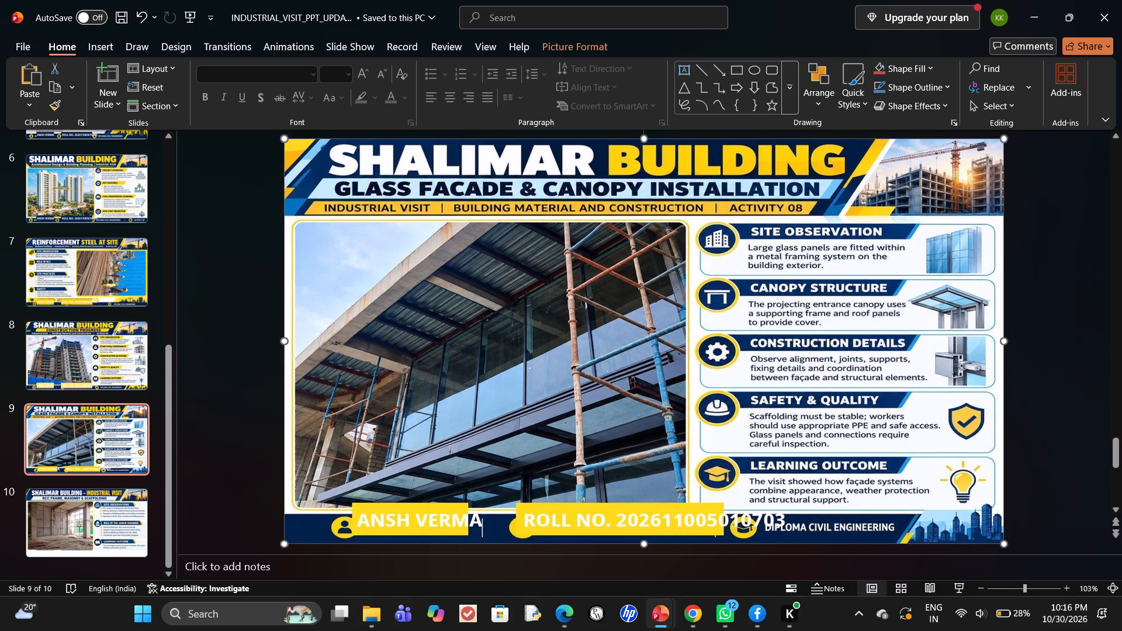
pyautogui.rightClick(650, 505)
pyautogui.click(691, 529)
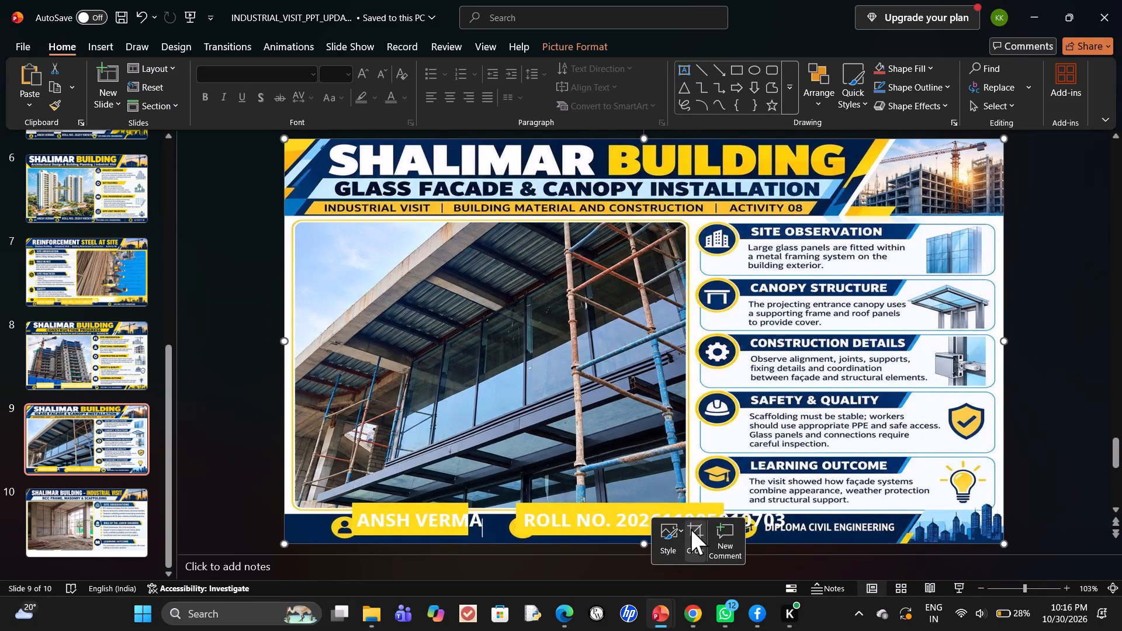
pyautogui.click(641, 545)
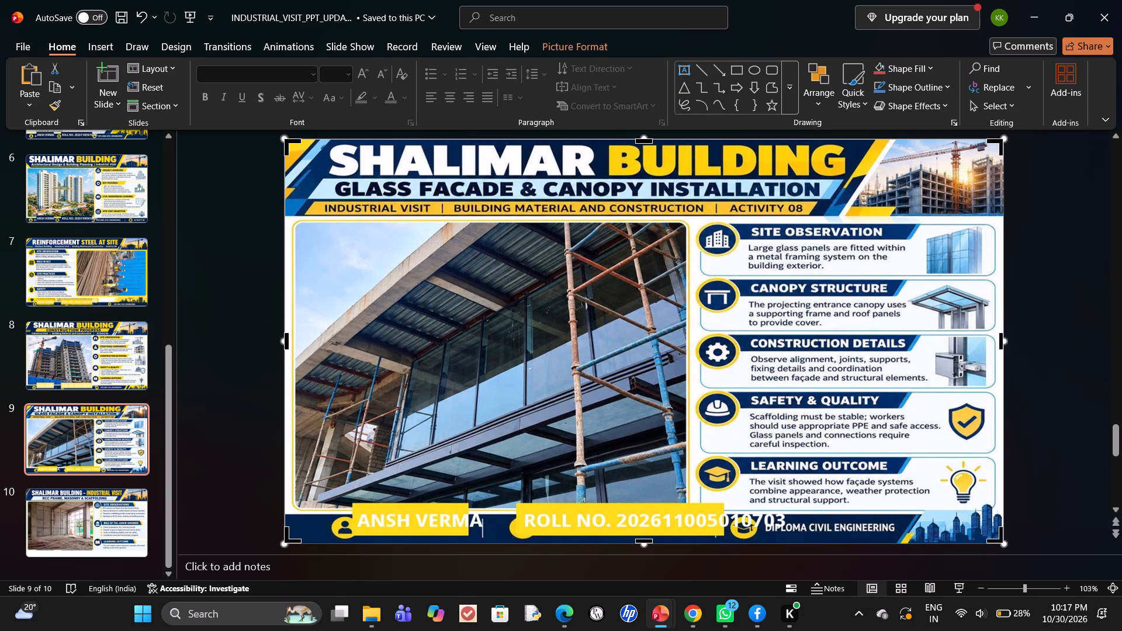
pyautogui.rightClick(657, 460)
pyautogui.rightClick(599, 377)
pyautogui.click(398, 253)
pyautogui.moveTo(647, 540); pyautogui.dragTo(645, 514)
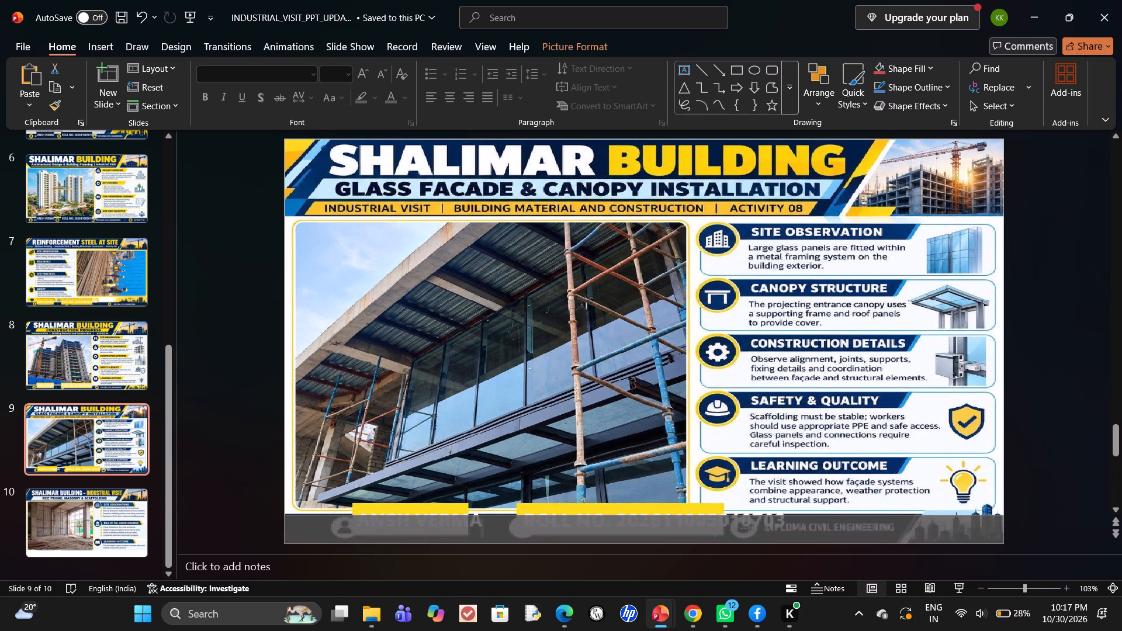
pyautogui.moveTo(645, 514); pyautogui.dragTo(644, 507)
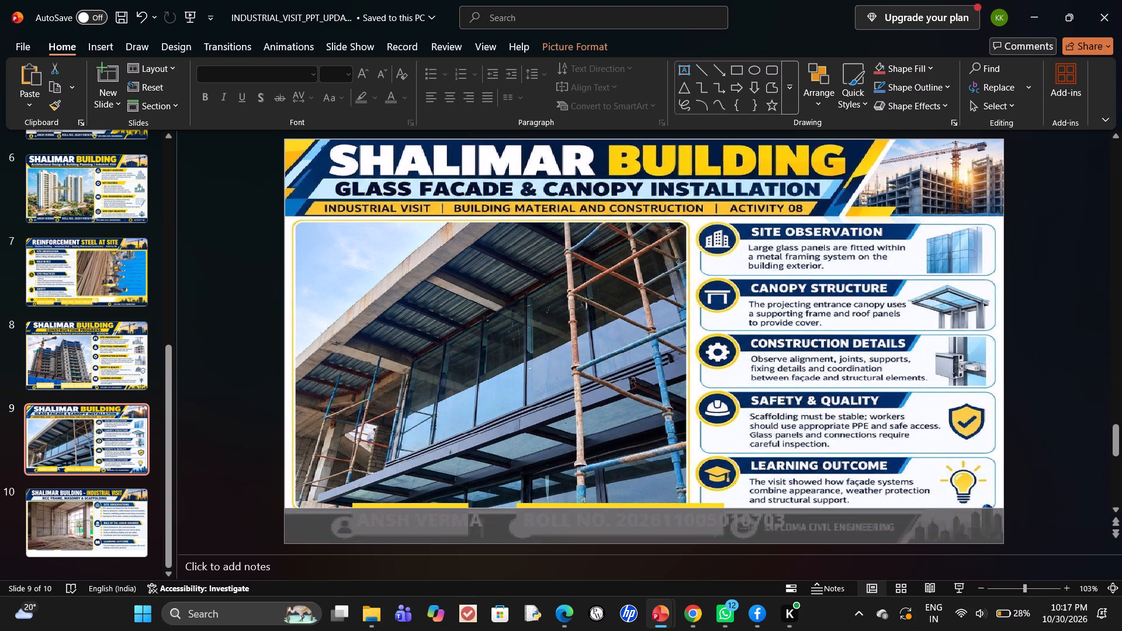
pyautogui.moveTo(644, 507); pyautogui.dragTo(645, 503)
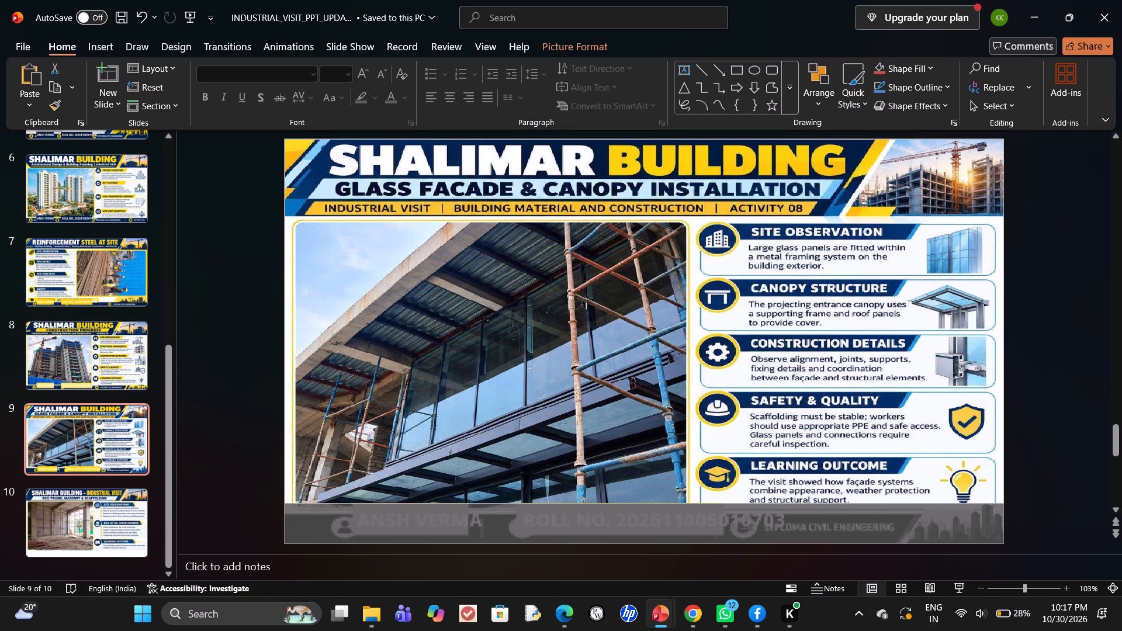
pyautogui.moveTo(645, 503); pyautogui.dragTo(645, 504)
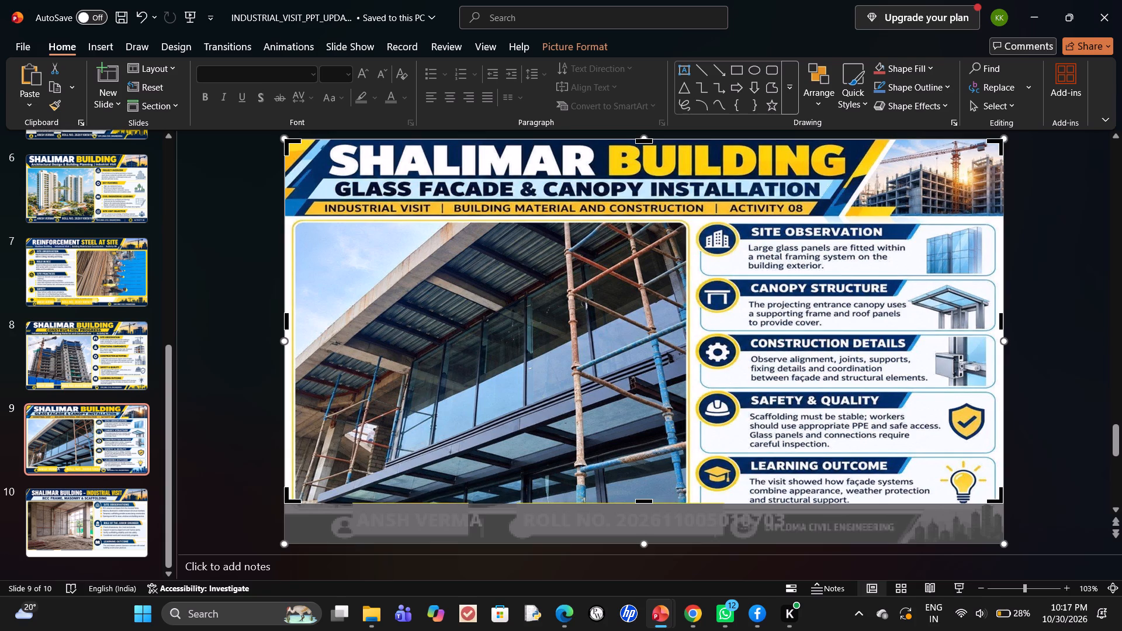
pyautogui.click(171, 264)
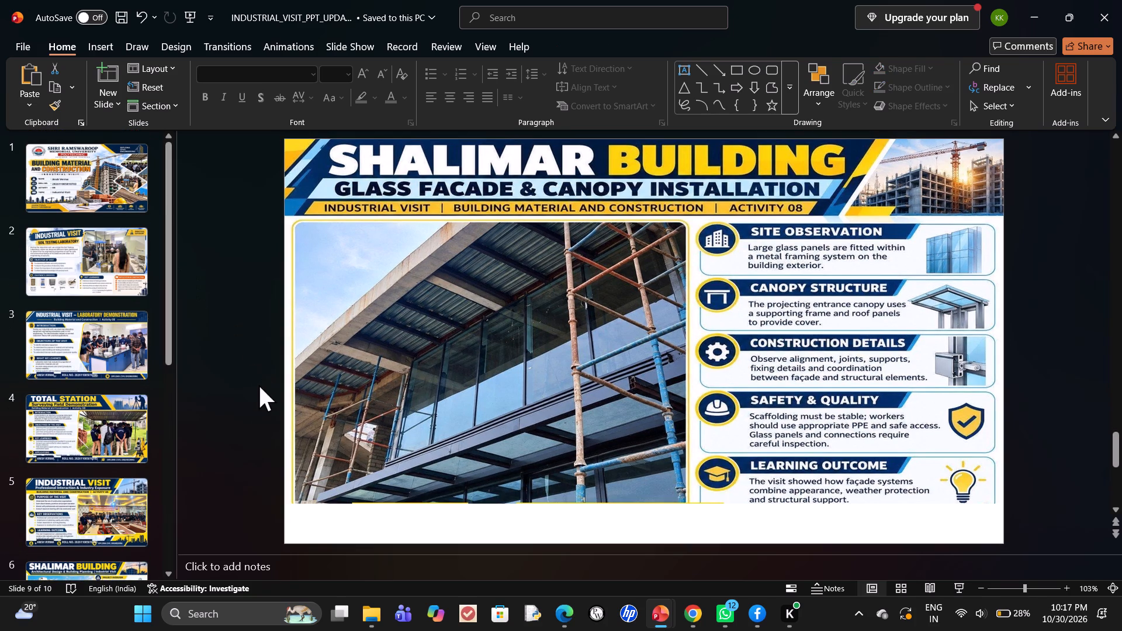
# Crop the bottom of slide 5's full-slide picture to just above the name and roll number blocks, removing the footer.
pyautogui.hscroll(-1, 45, 493)
pyautogui.click(54, 520)
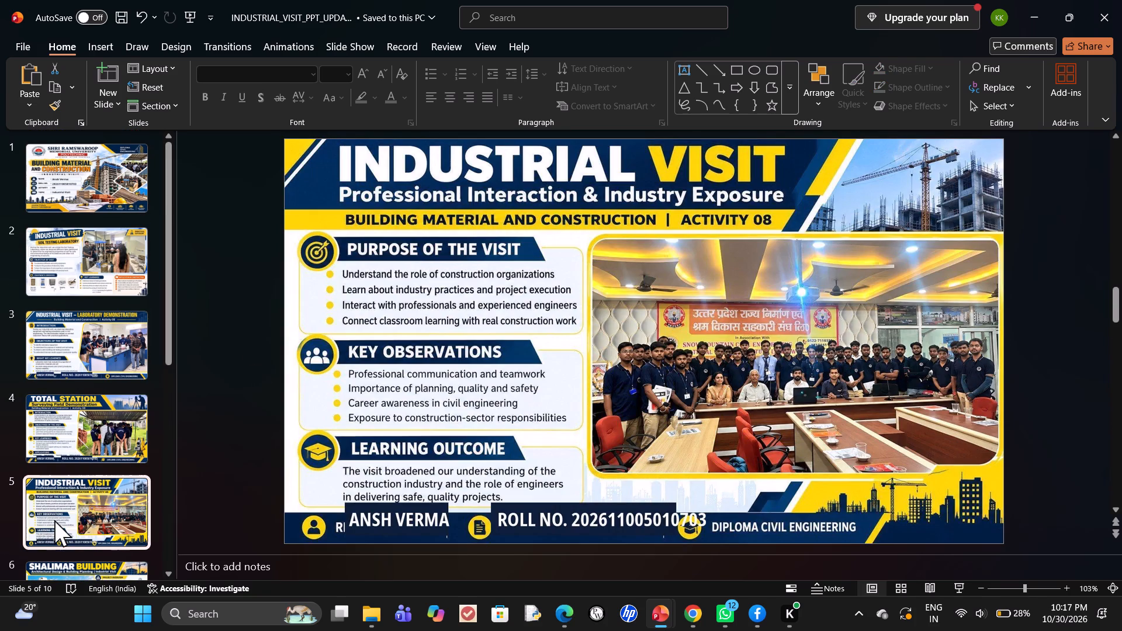
pyautogui.click(605, 508)
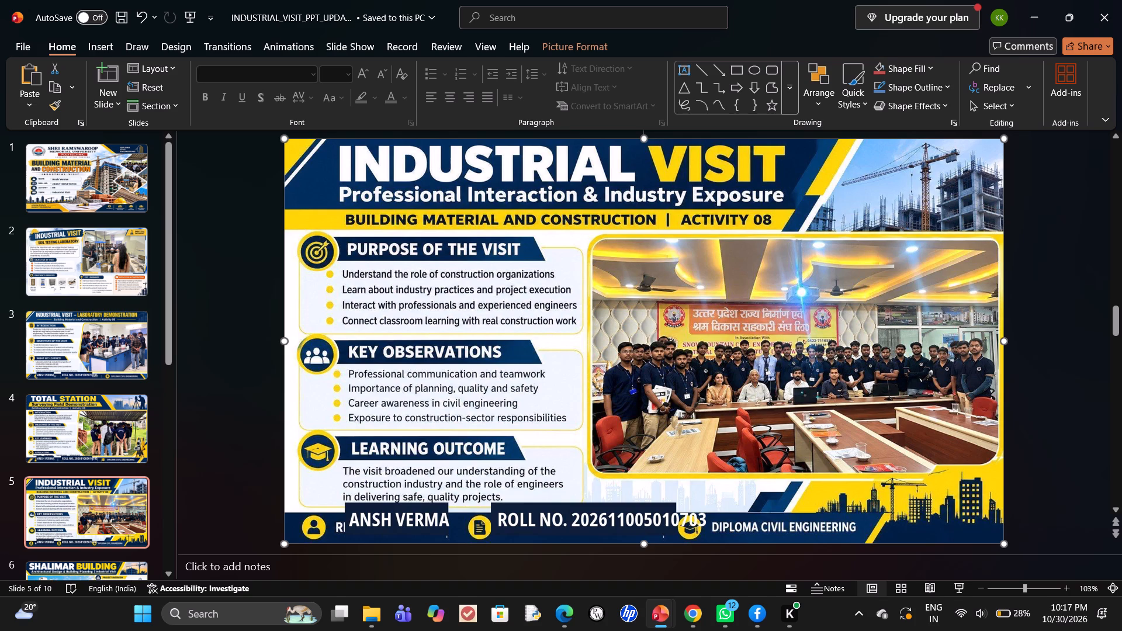
pyautogui.click(605, 508)
pyautogui.rightClick(605, 508)
pyautogui.click(640, 531)
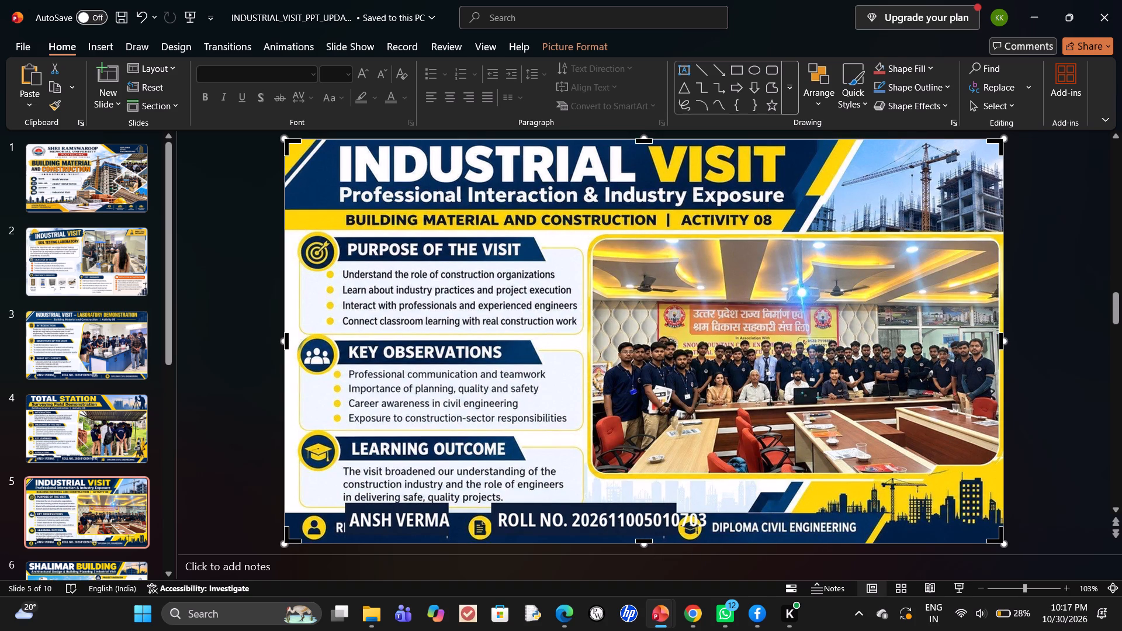
pyautogui.moveTo(646, 540); pyautogui.dragTo(646, 531)
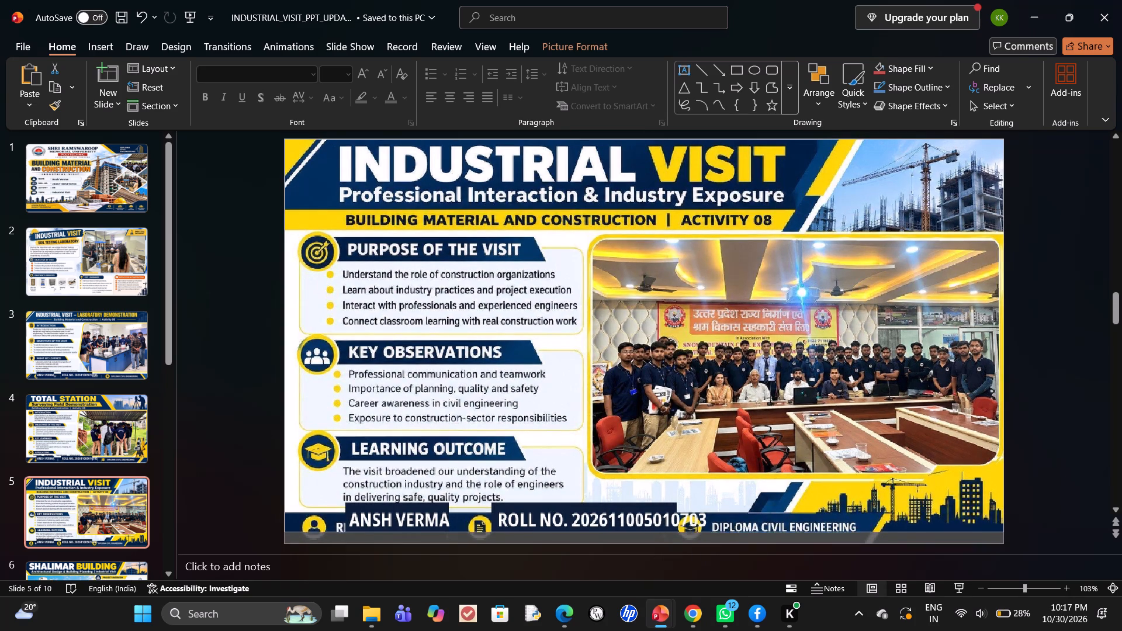
pyautogui.moveTo(646, 531); pyautogui.dragTo(646, 508)
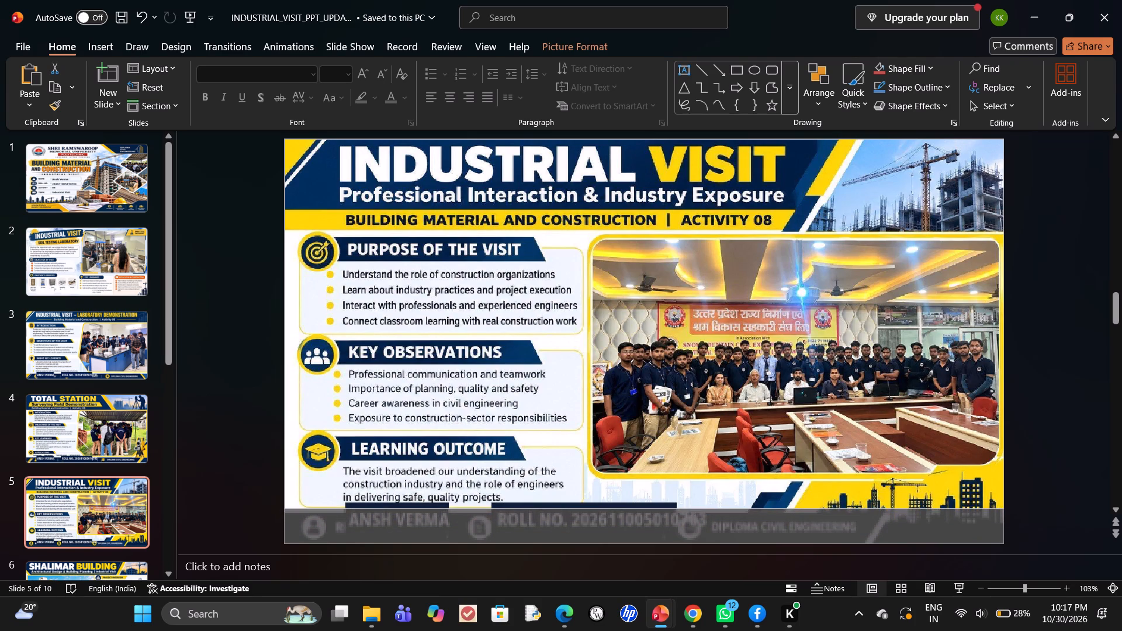
pyautogui.moveTo(646, 508); pyautogui.dragTo(646, 503)
pyautogui.click(224, 445)
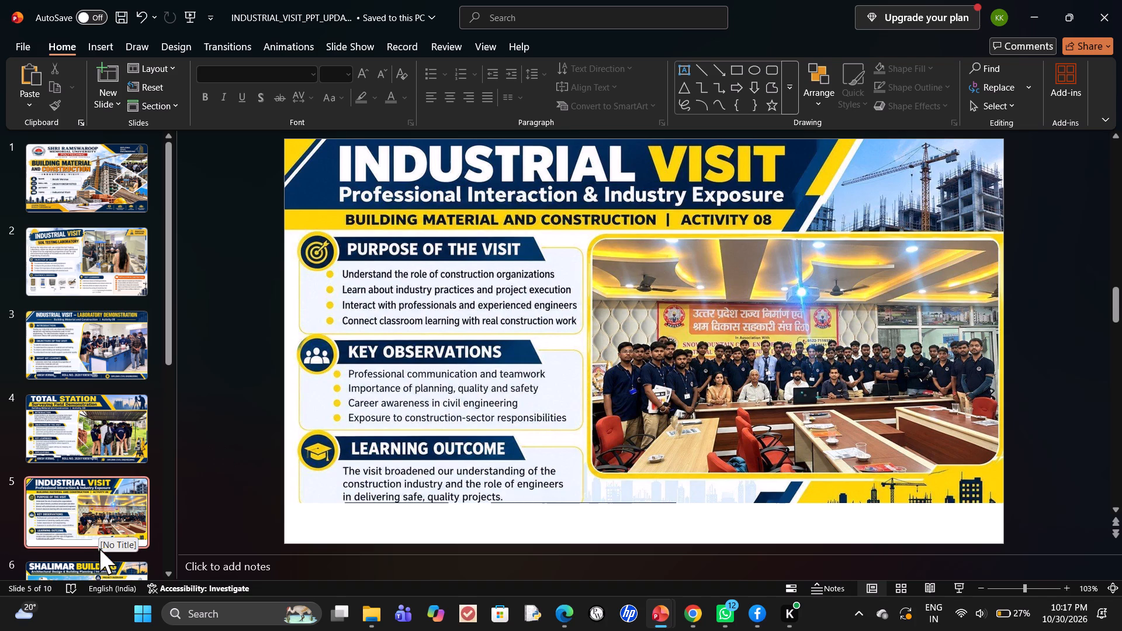
# Crop the name and roll number footer off the bottom of slide 6's full-slide Shalimar Building picture.
pyautogui.click(101, 566)
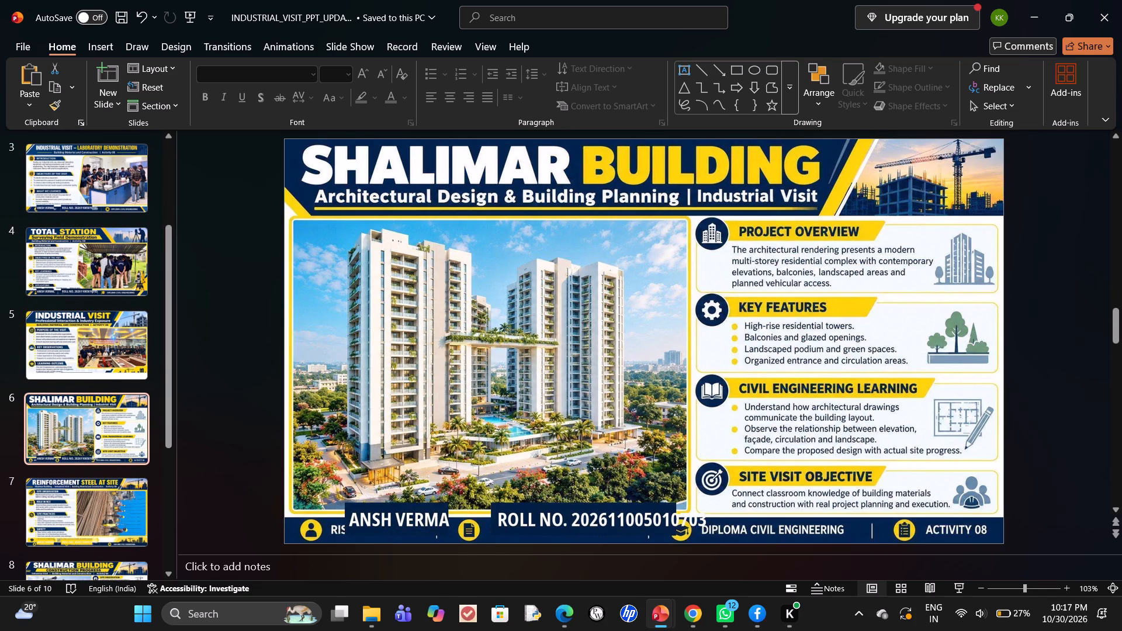
pyautogui.click(593, 514)
pyautogui.rightClick(593, 514)
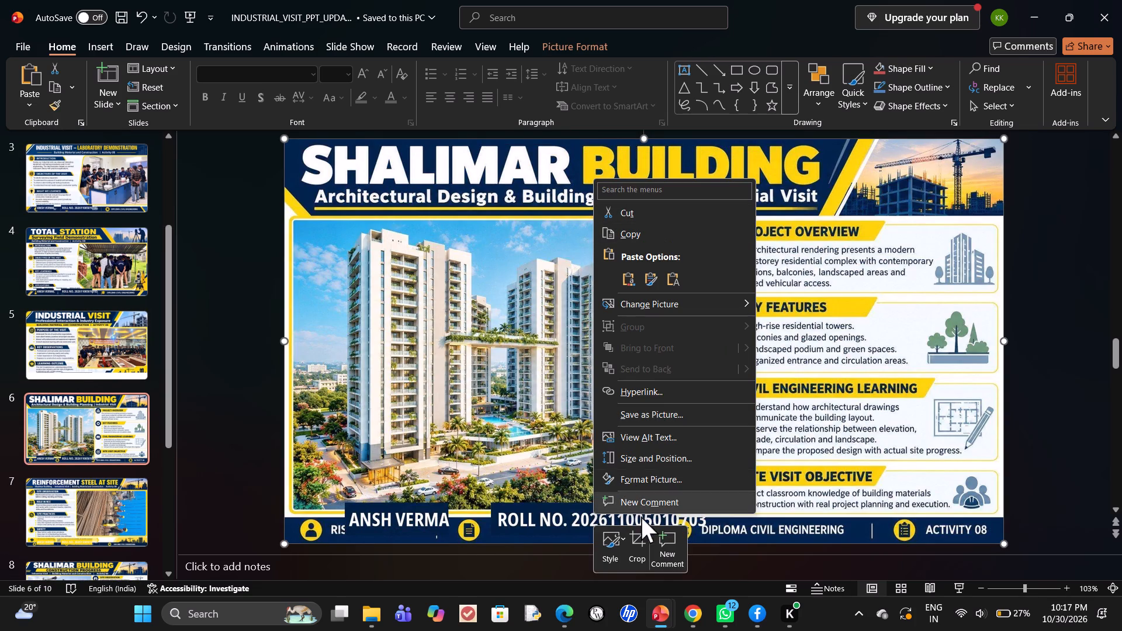
pyautogui.click(636, 548)
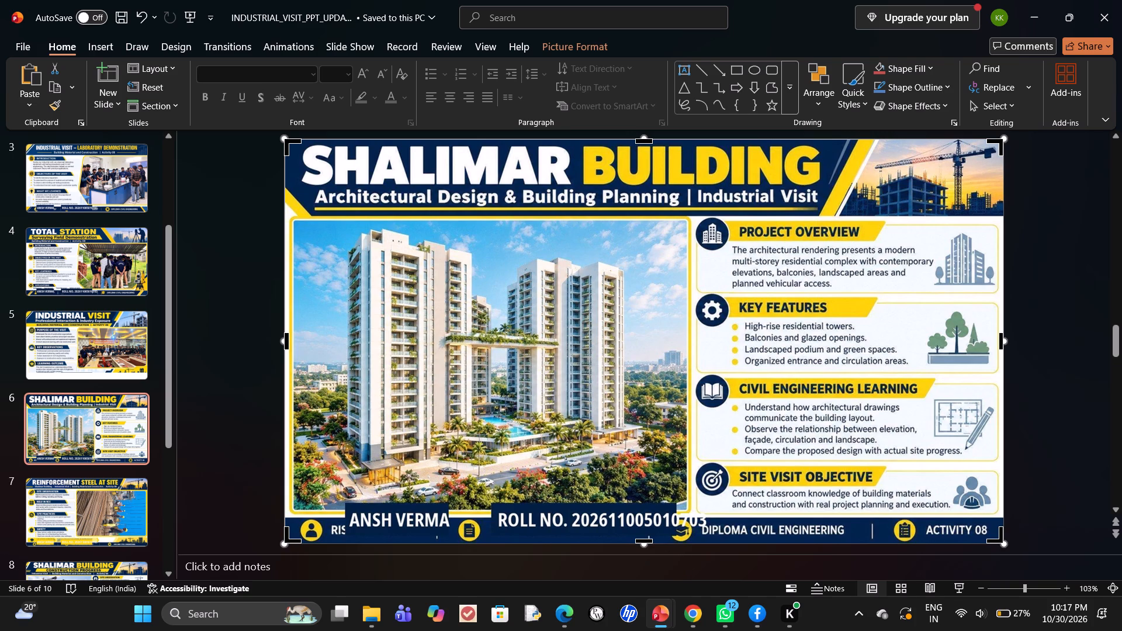
pyautogui.click(647, 538)
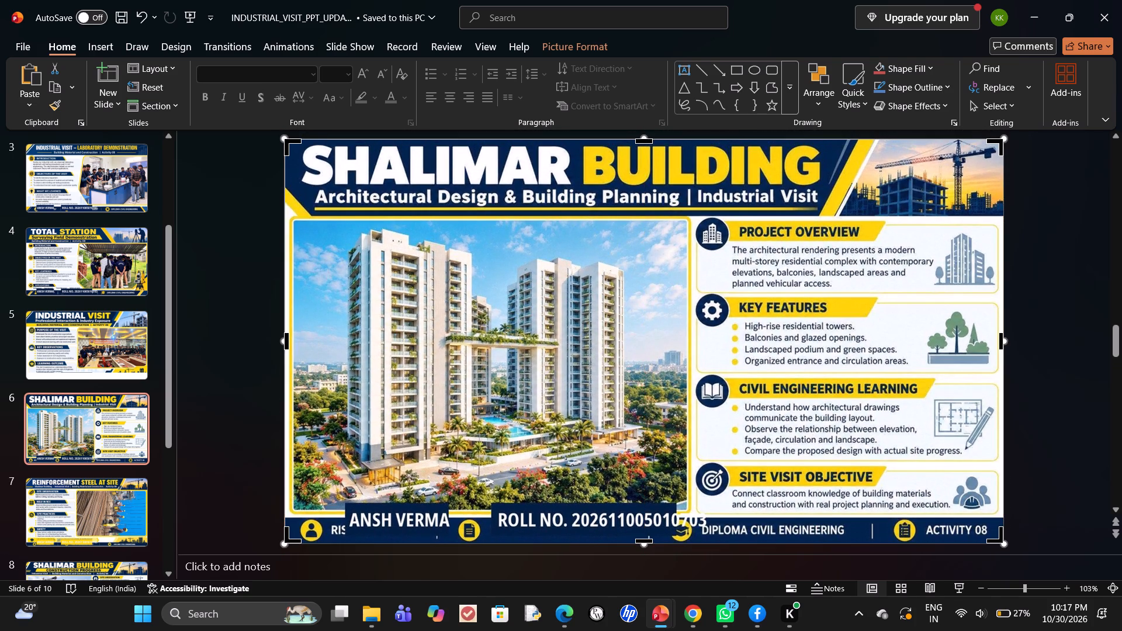
pyautogui.click(643, 538)
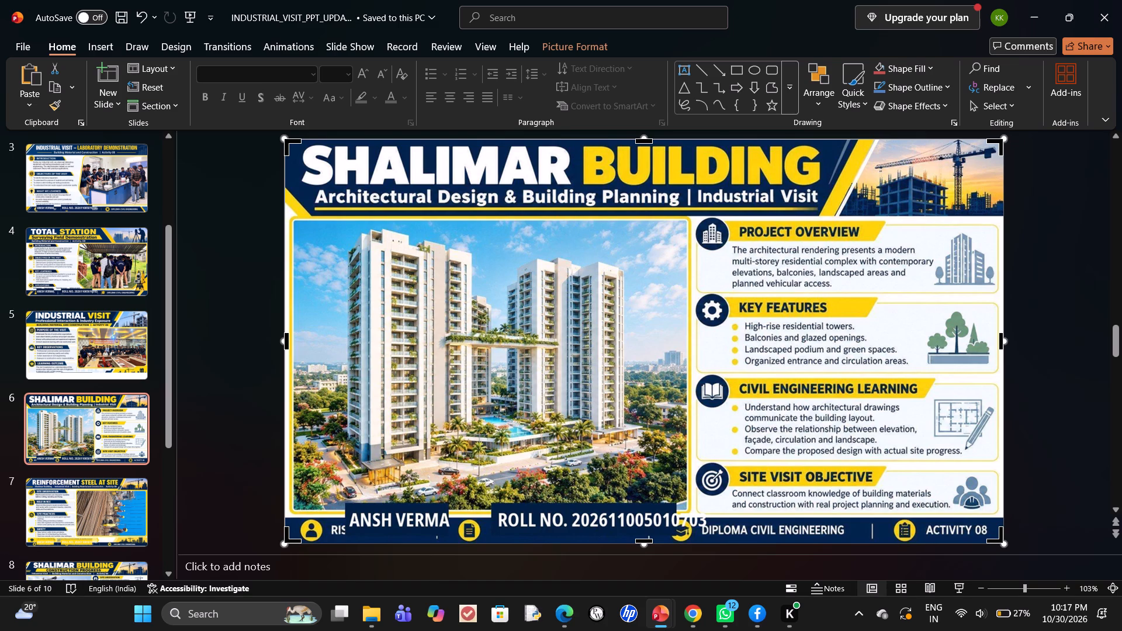
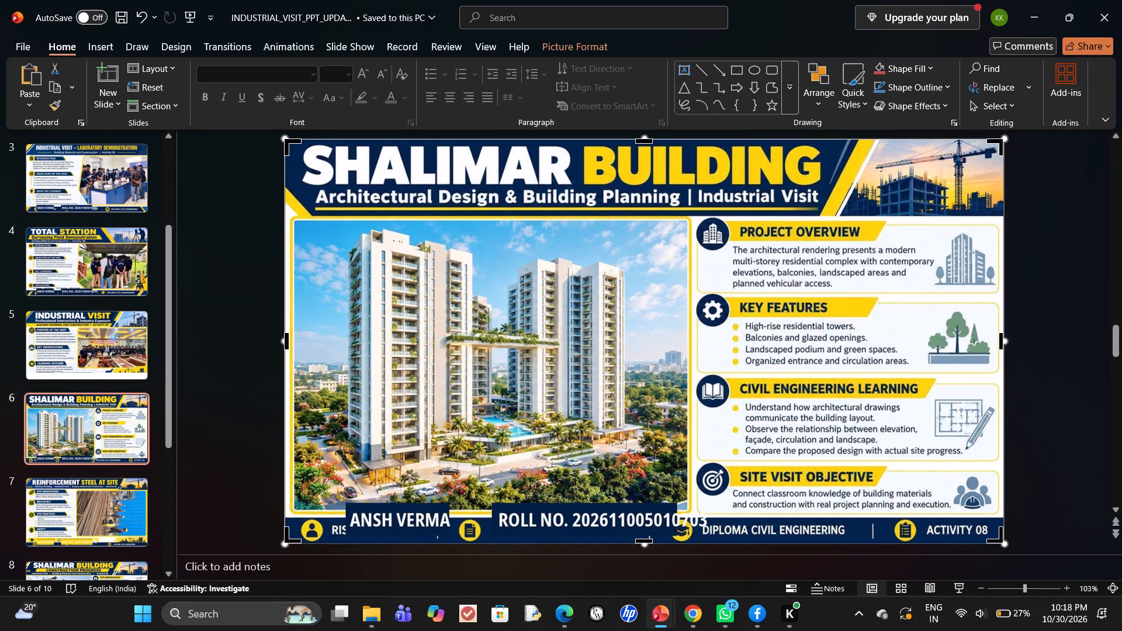
# Crop the bottom of slide 6's full-slide Shalimar Building picture to just above the name and roll number text, removing the footer.
pyautogui.moveTo(645, 542); pyautogui.dragTo(645, 534)
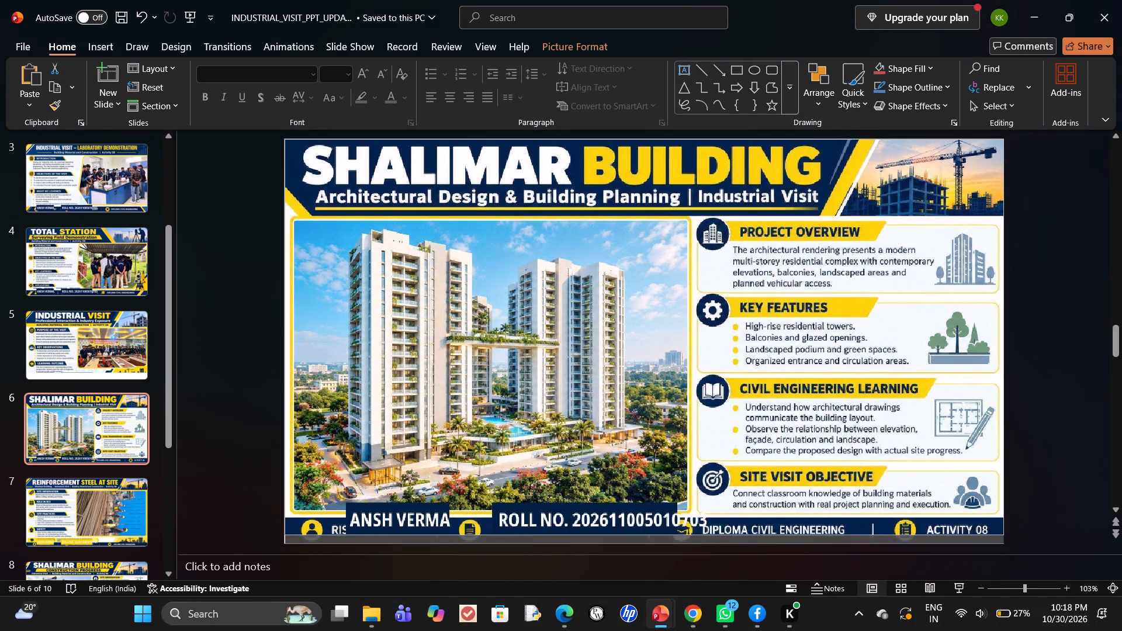
pyautogui.moveTo(645, 534); pyautogui.dragTo(645, 513)
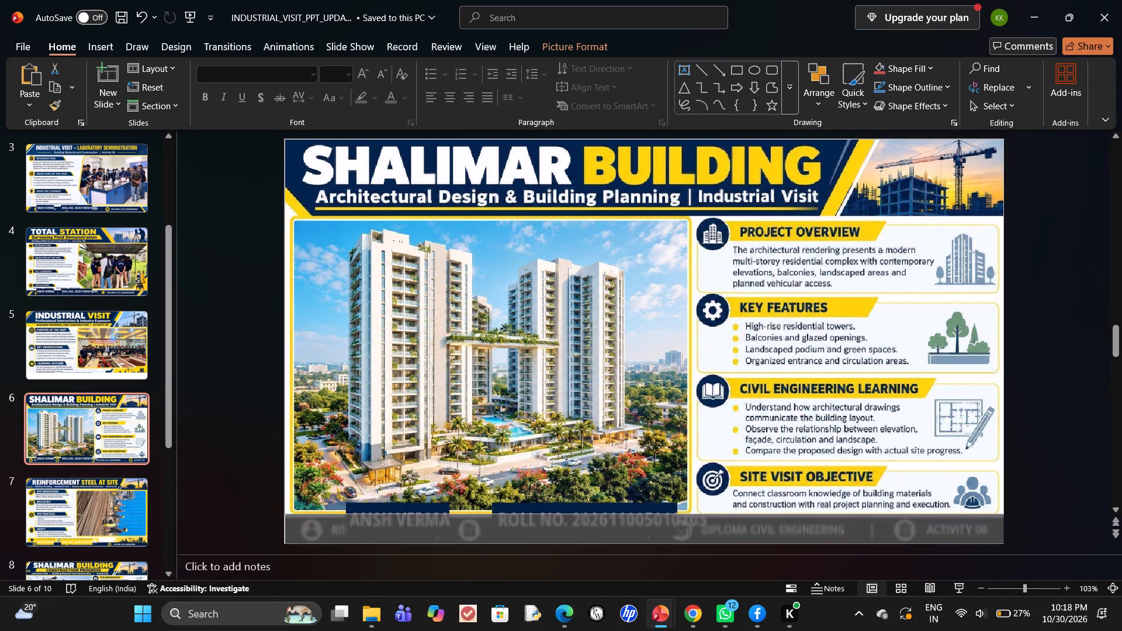
pyautogui.moveTo(645, 513); pyautogui.dragTo(645, 511)
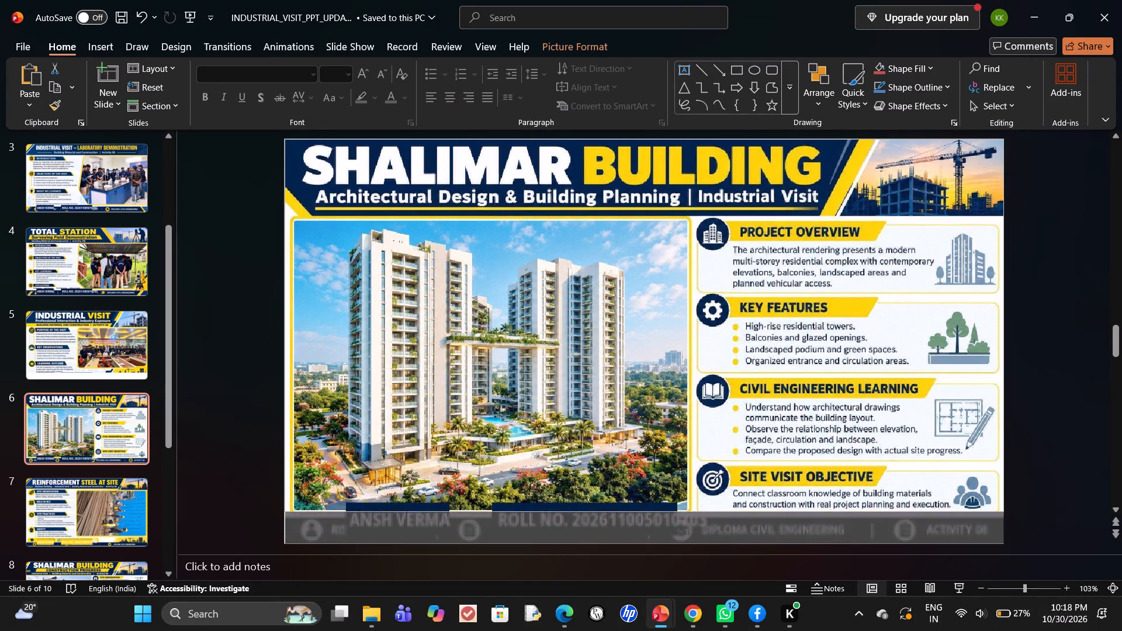
pyautogui.moveTo(645, 511); pyautogui.dragTo(645, 508)
pyautogui.click(234, 462)
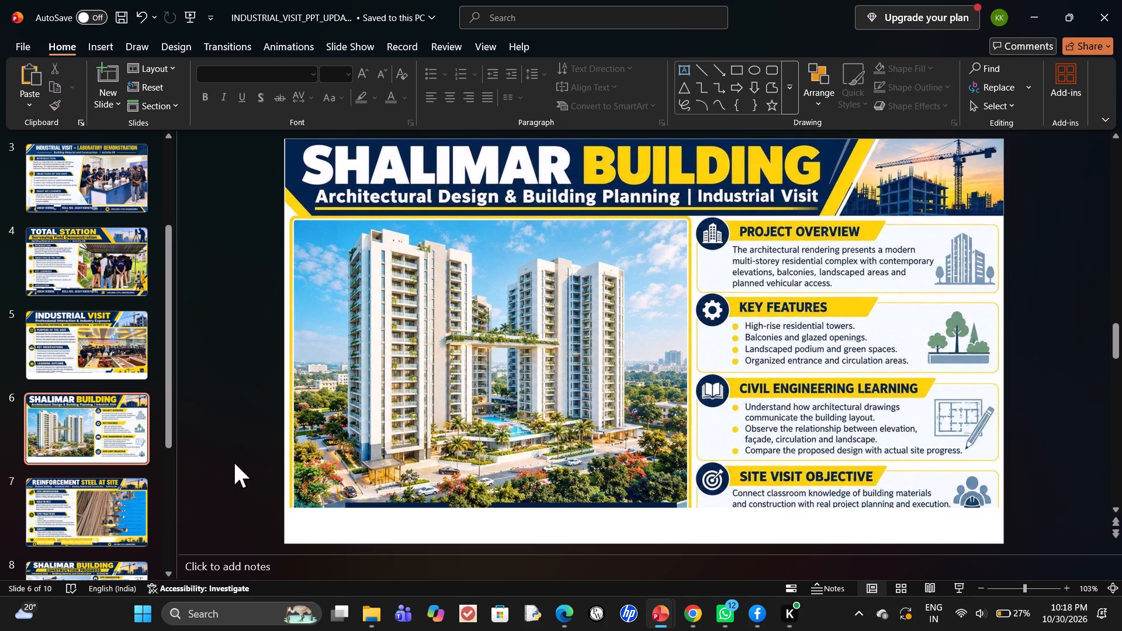
# Crop the name and roll number footer off the bottom of slide 8's full-slide Construction Progress picture.
pyautogui.click(82, 570)
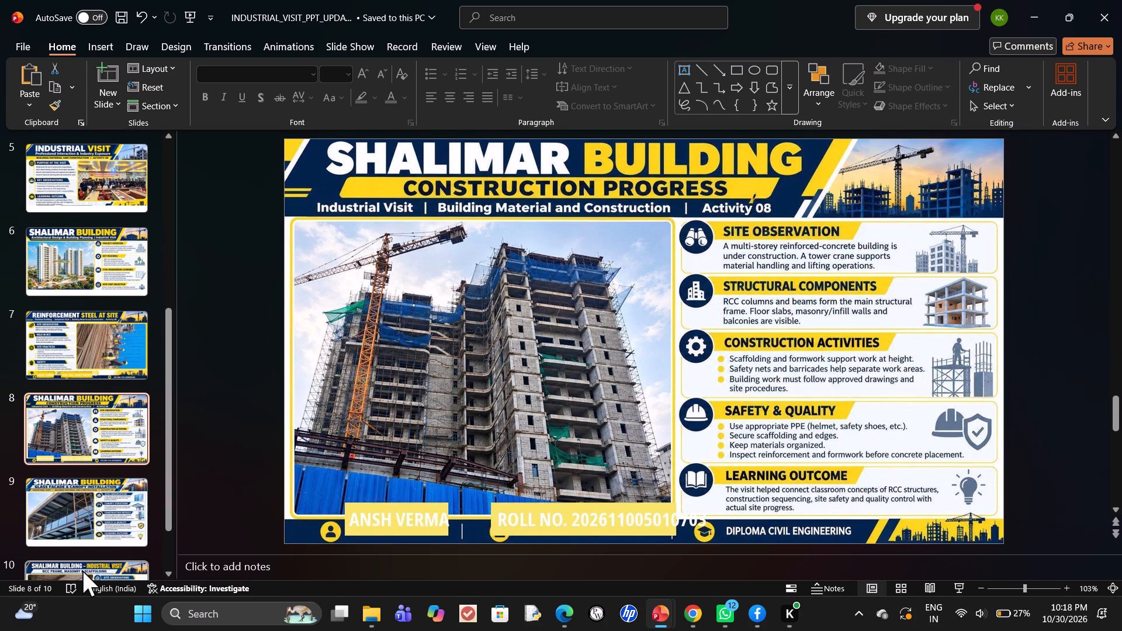
pyautogui.click(486, 512)
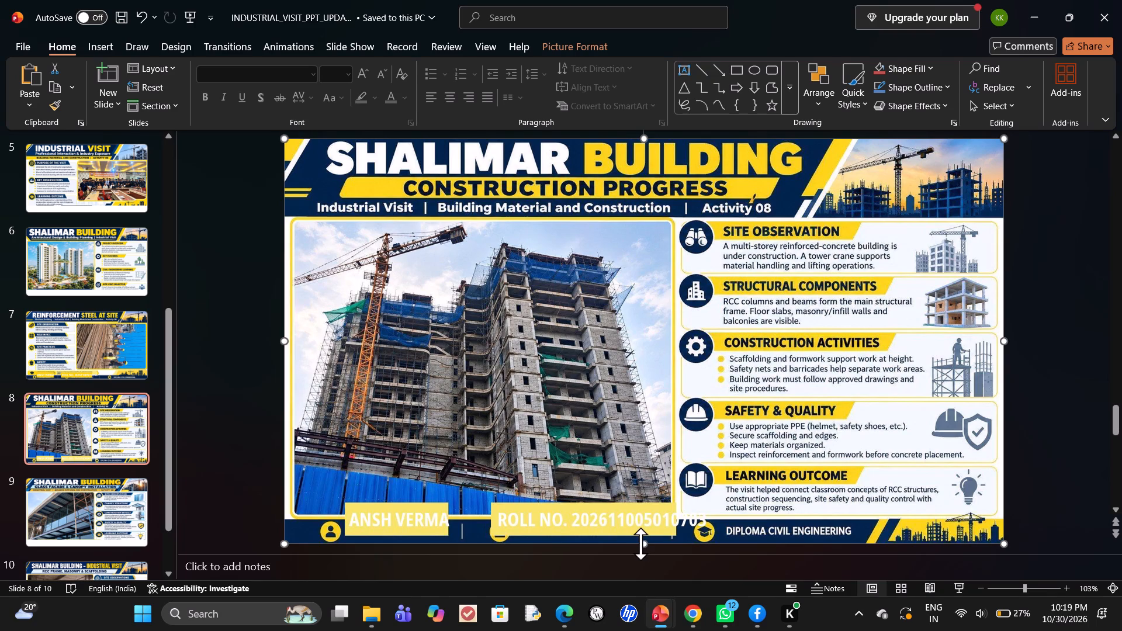
pyautogui.rightClick(504, 353)
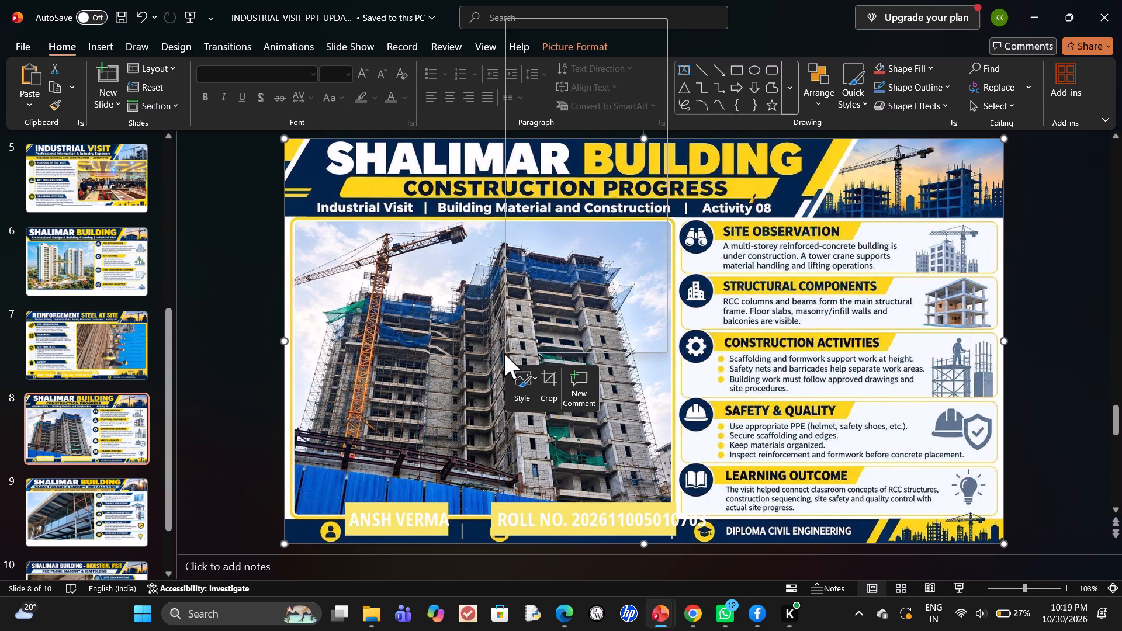
pyautogui.click(552, 375)
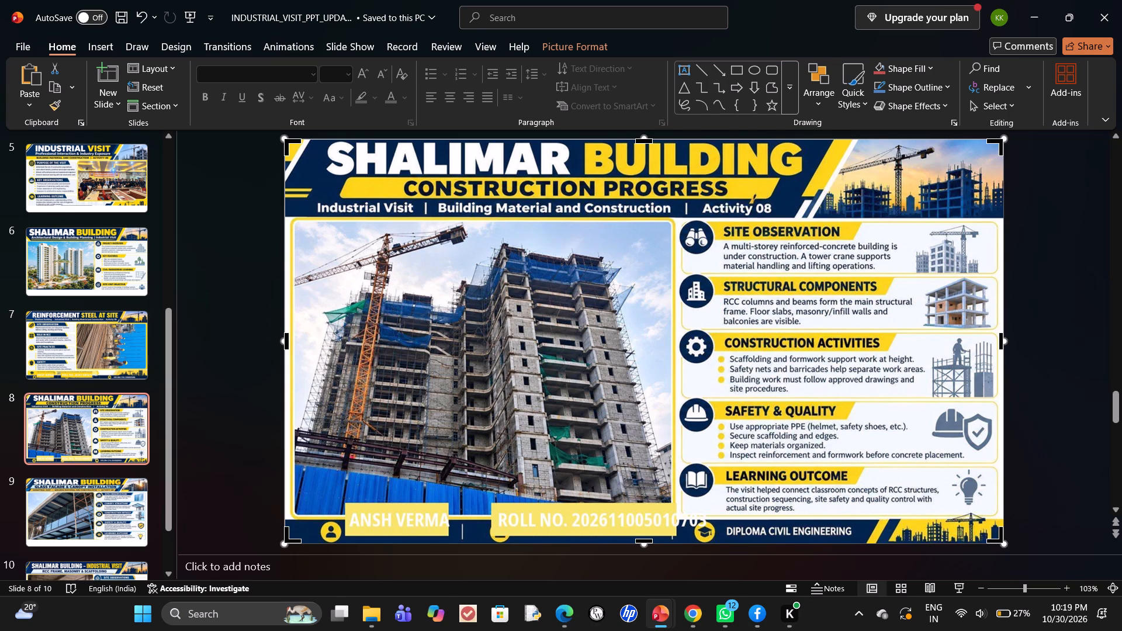
pyautogui.moveTo(647, 540); pyautogui.dragTo(646, 519)
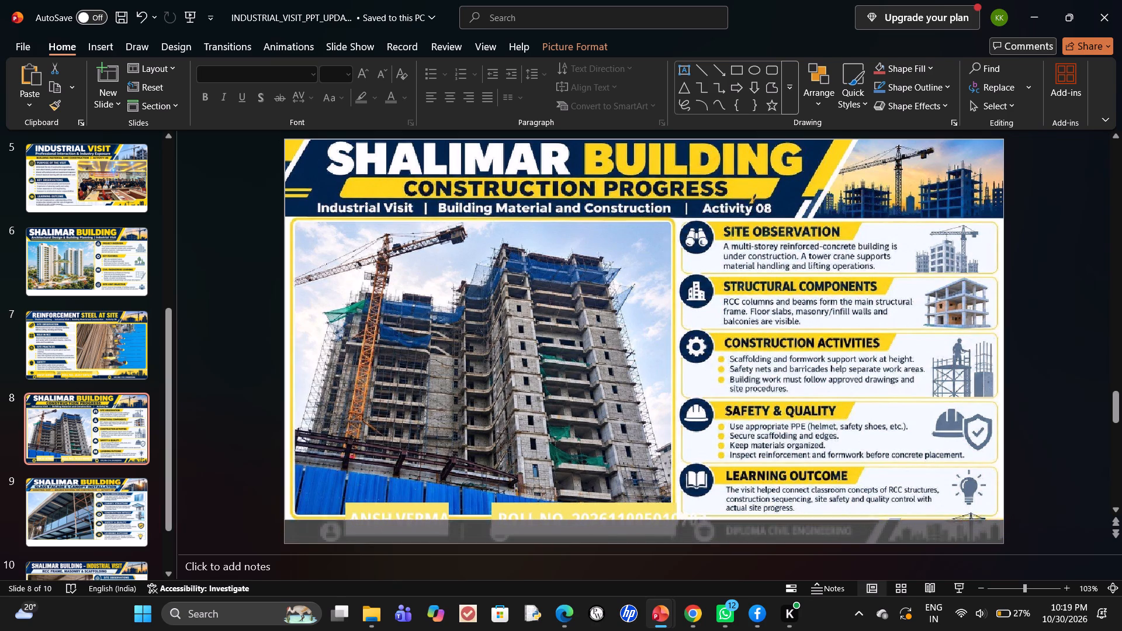
pyautogui.moveTo(646, 519); pyautogui.dragTo(648, 512)
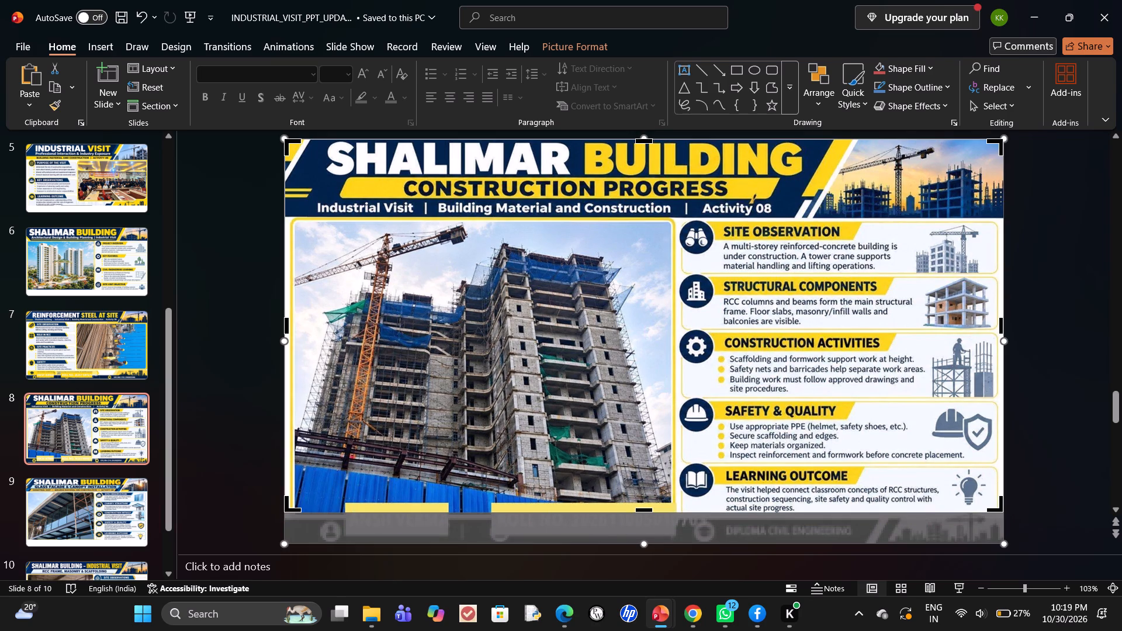
pyautogui.click(219, 450)
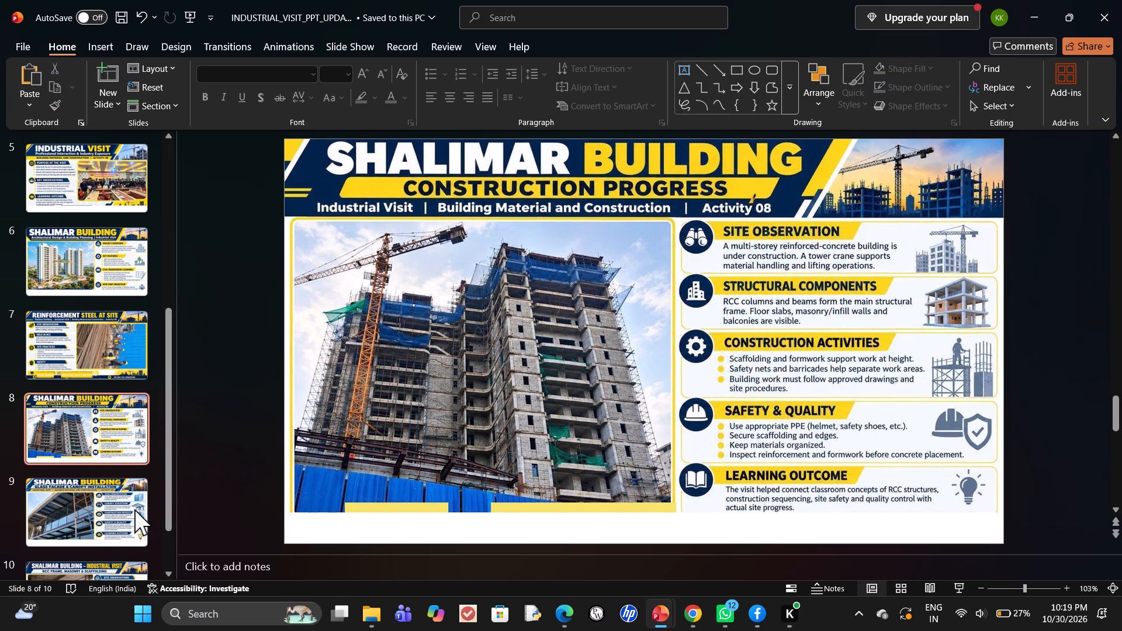
# Review the other slides, from slide 10 back to the title slide and on to slide 5, for remaining name and roll number footers.
pyautogui.click(114, 567)
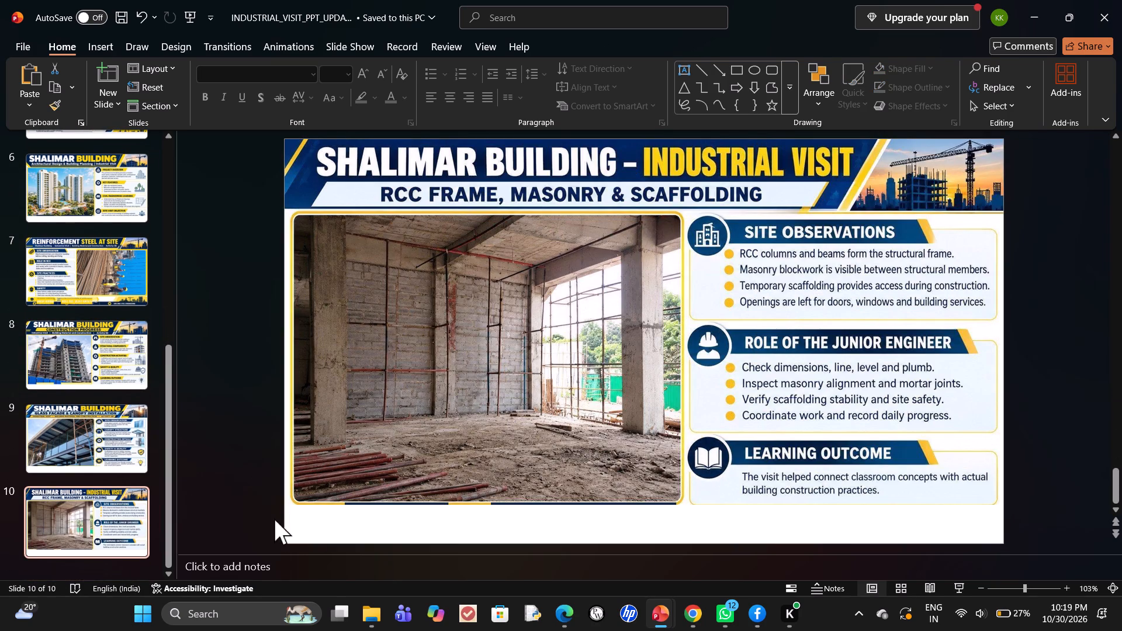
pyautogui.click(104, 447)
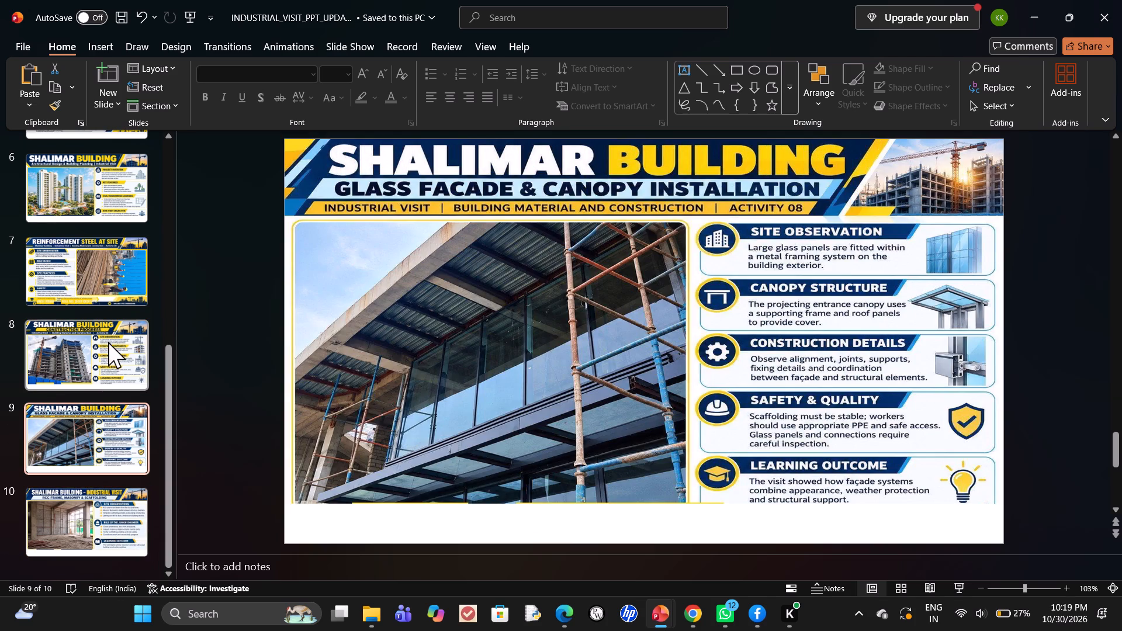
pyautogui.click(108, 342)
pyautogui.click(101, 294)
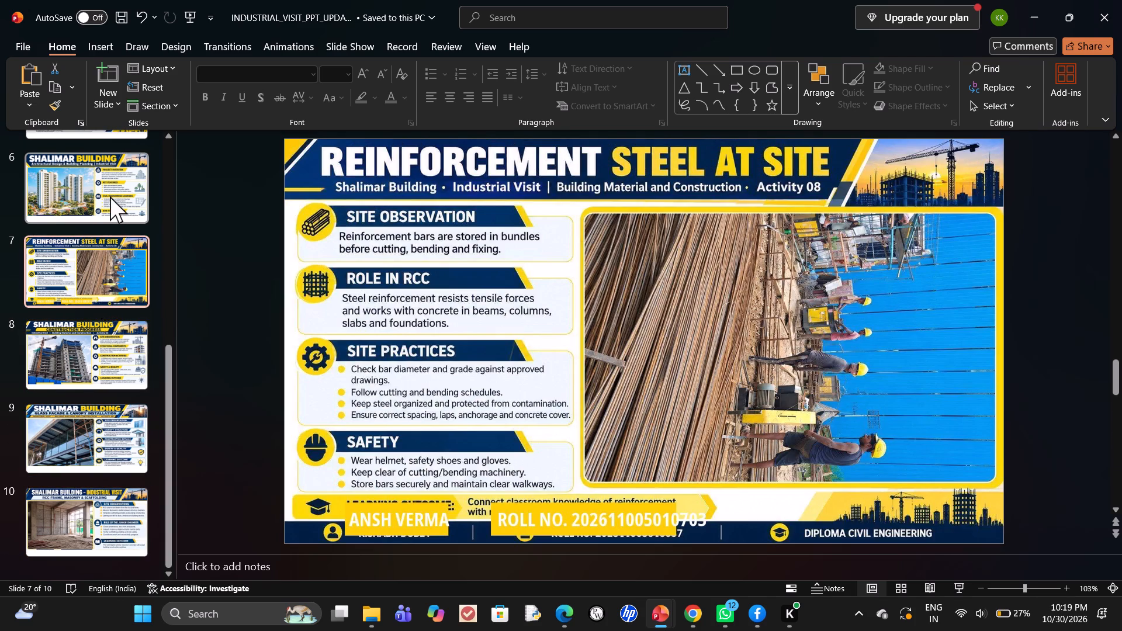
pyautogui.click(110, 196)
pyautogui.scroll(9, 110, 196)
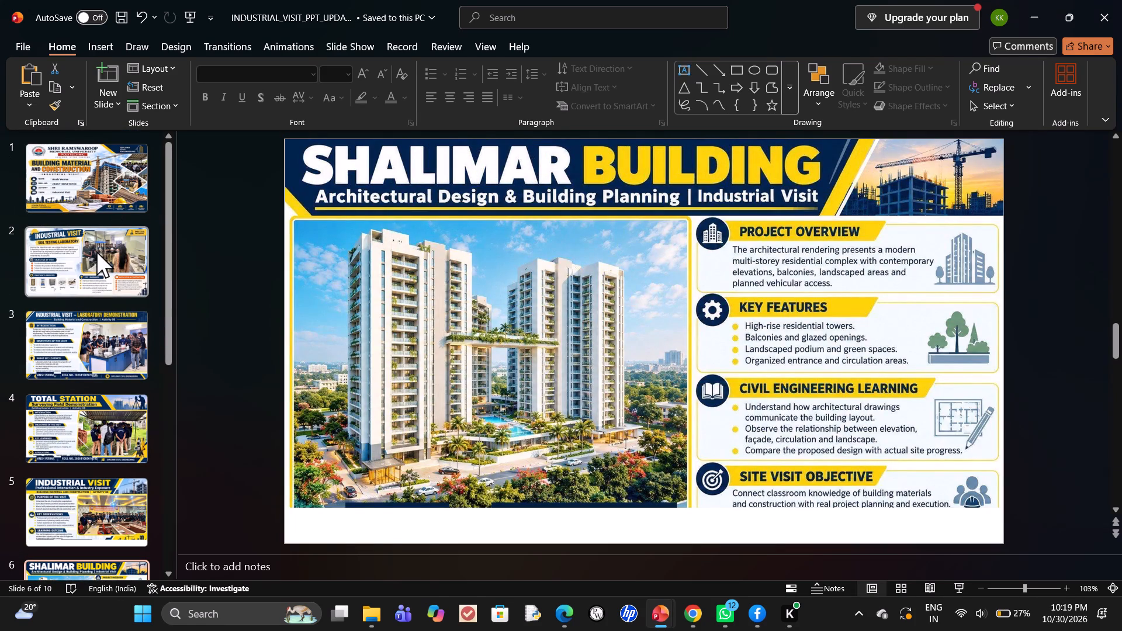
pyautogui.click(96, 250)
pyautogui.click(102, 189)
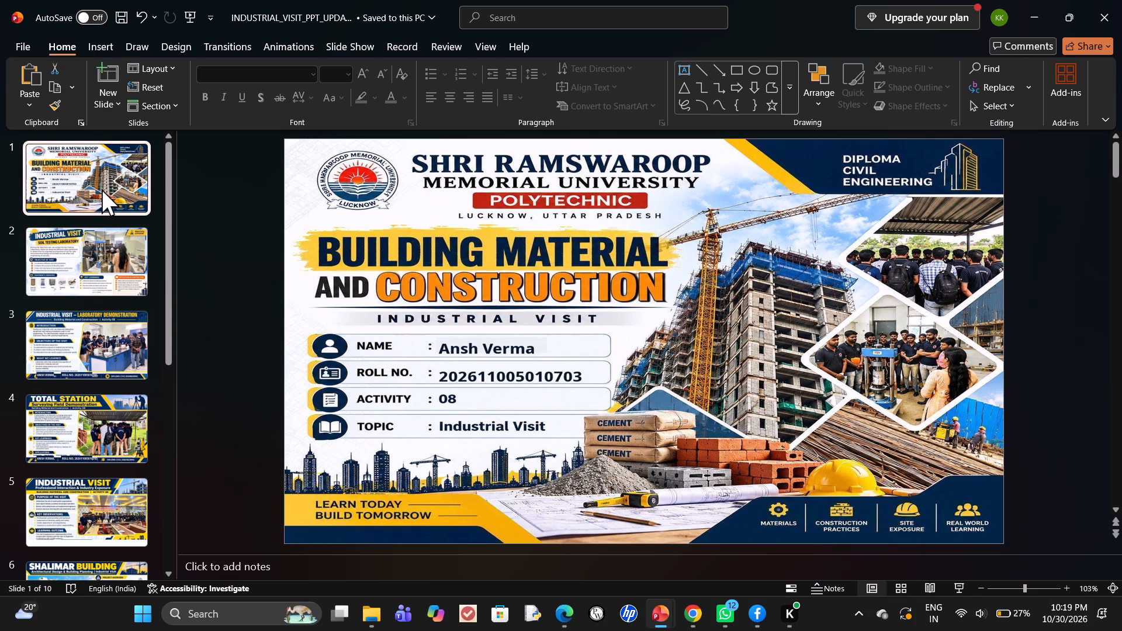
pyautogui.click(84, 376)
pyautogui.click(90, 417)
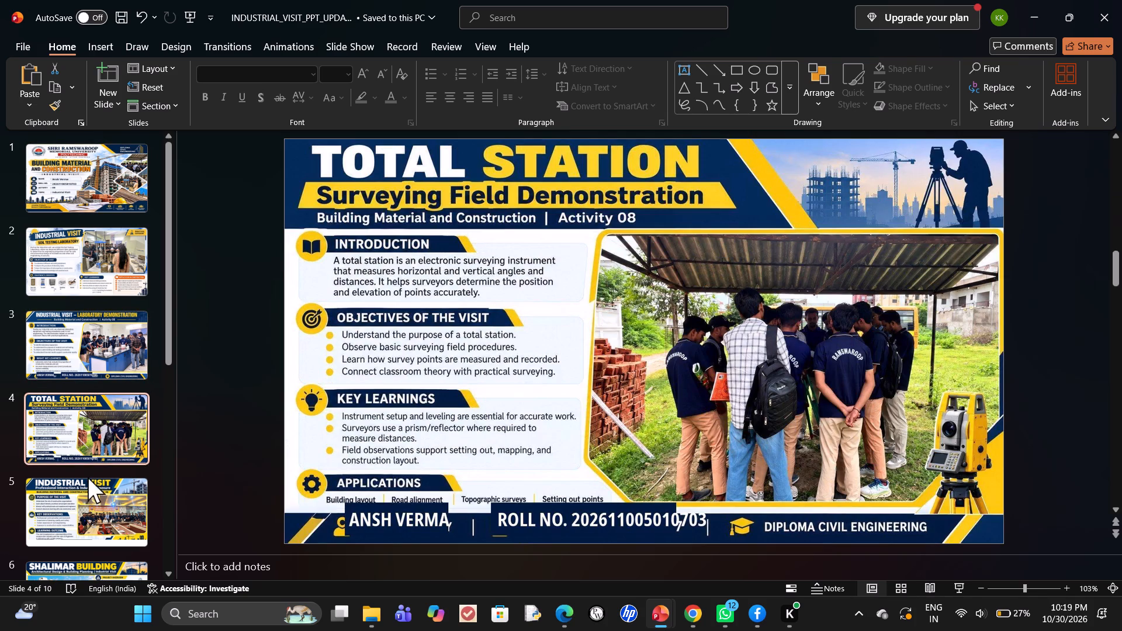
pyautogui.click(88, 479)
# Crop the bottom of slide 4's full-slide Total Station picture to just below the Applications captions, removing the name and roll number footer.
pyautogui.click(91, 459)
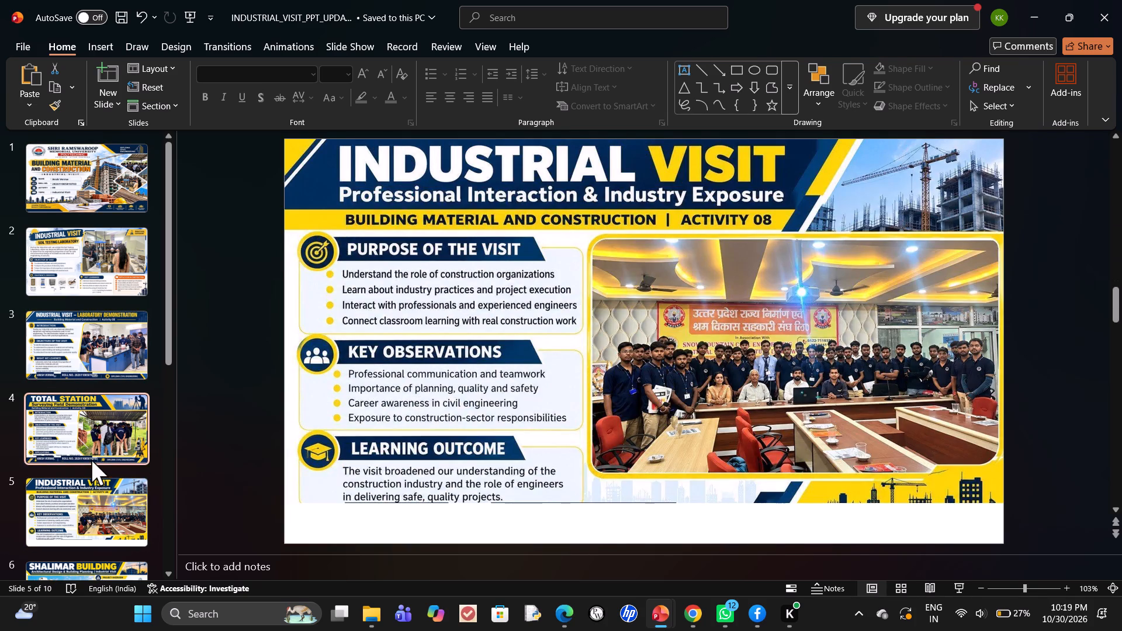
pyautogui.click(564, 460)
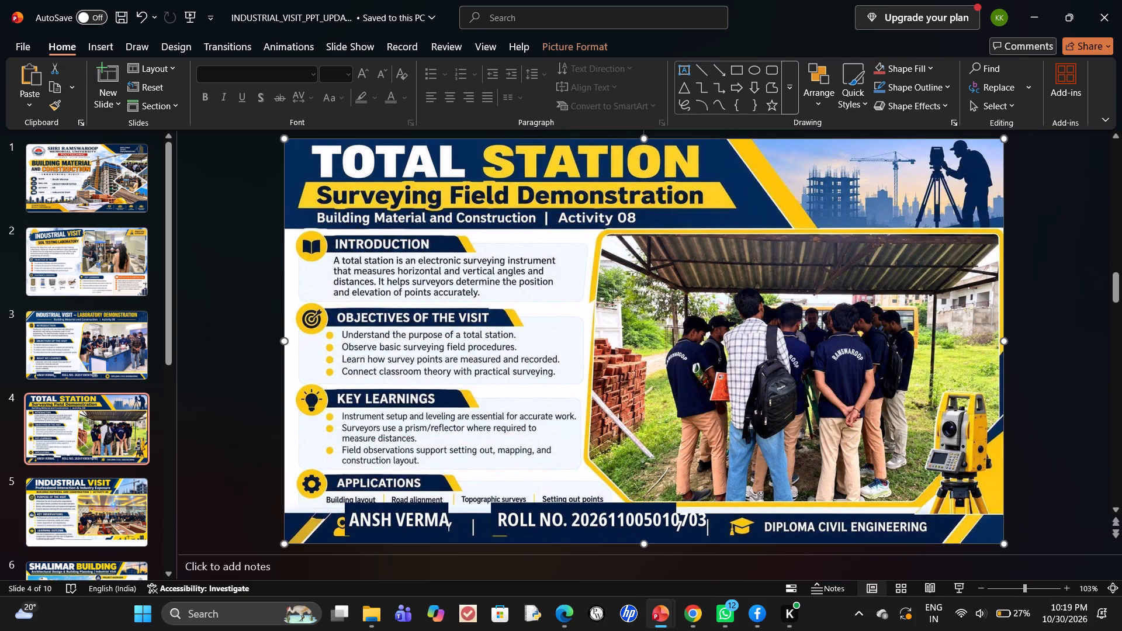
pyautogui.rightClick(564, 460)
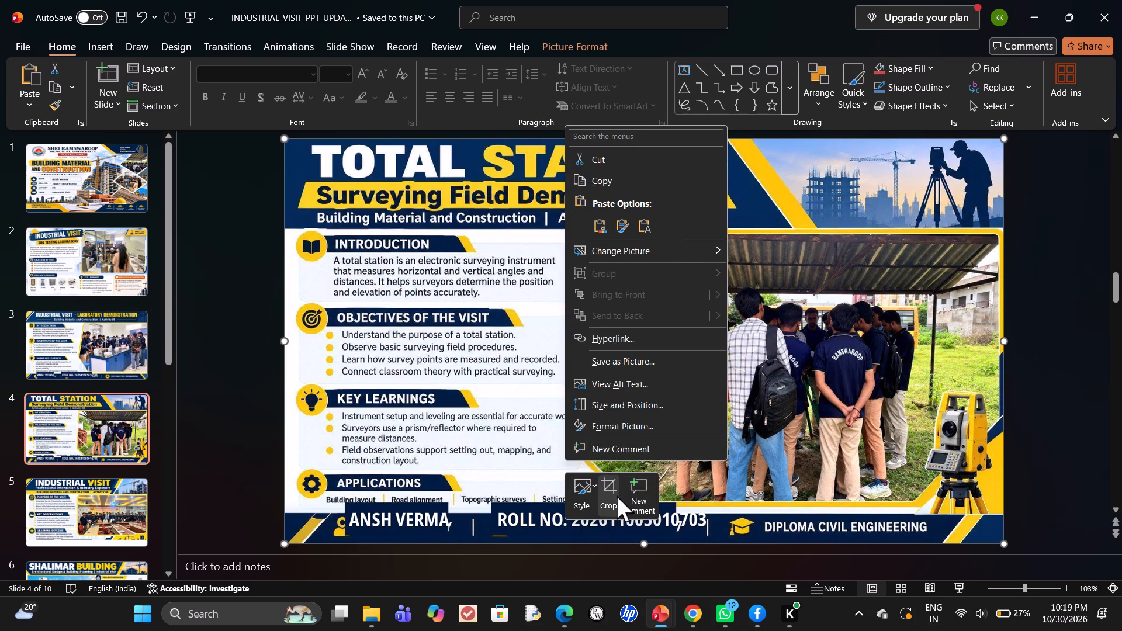
pyautogui.click(617, 495)
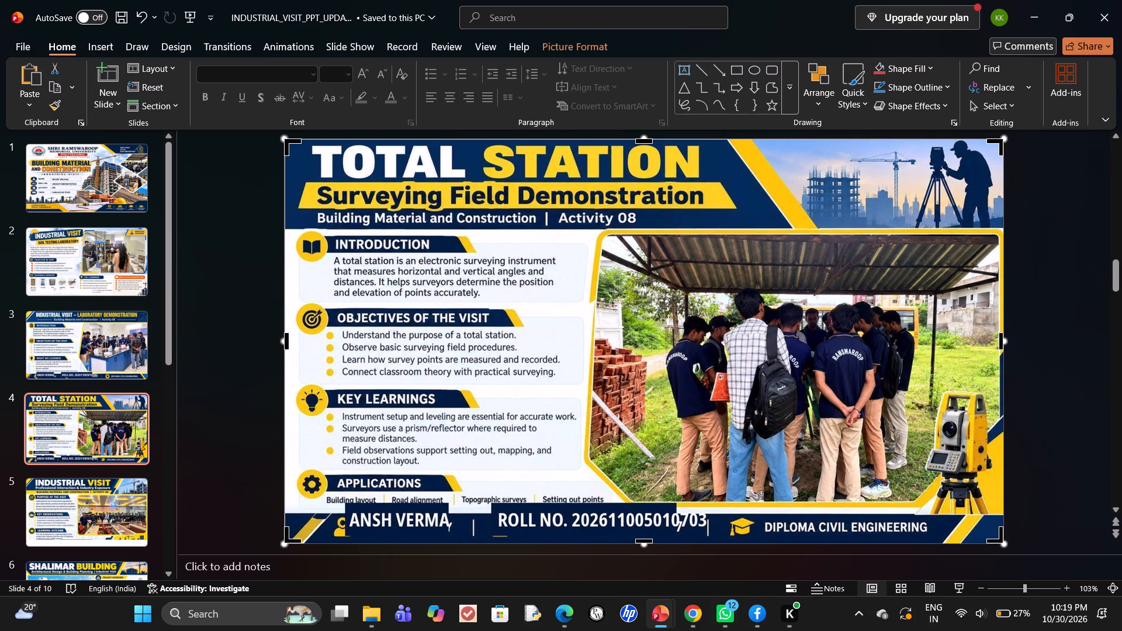
pyautogui.moveTo(646, 539); pyautogui.dragTo(651, 516)
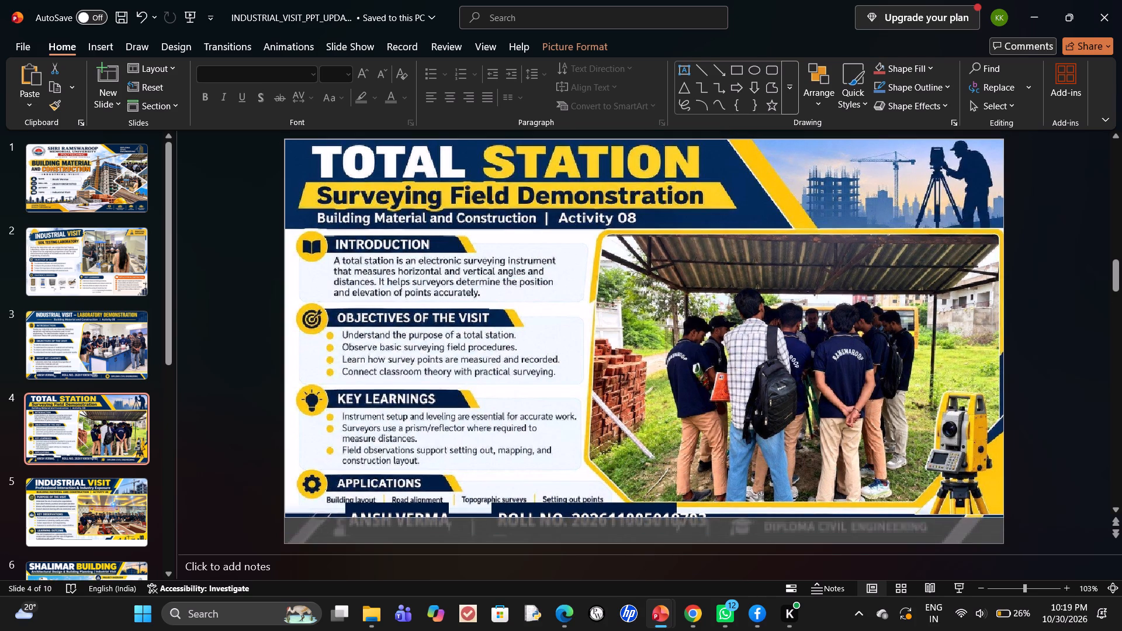
pyautogui.moveTo(651, 516); pyautogui.dragTo(652, 510)
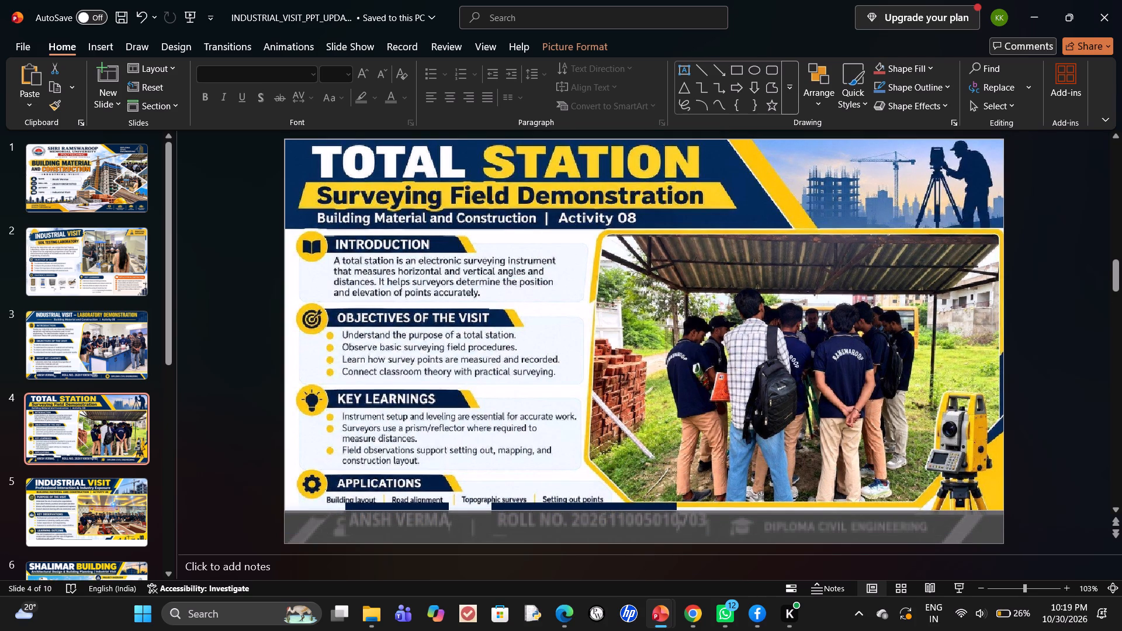
pyautogui.moveTo(652, 510); pyautogui.dragTo(652, 507)
pyautogui.click(246, 456)
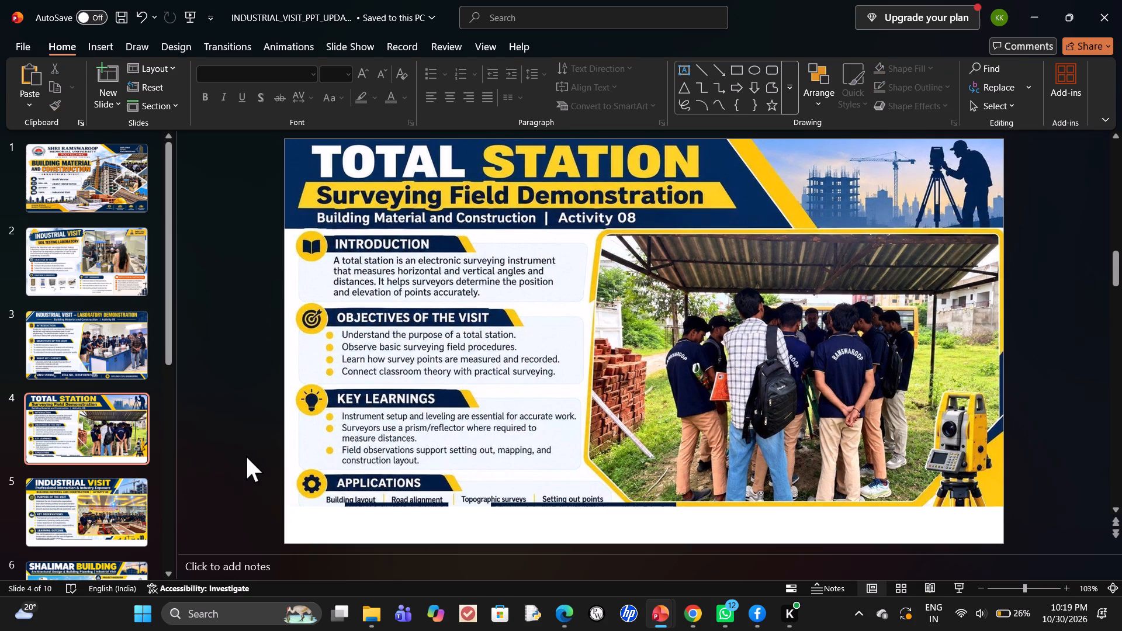
# Crop the name and roll number footer off the bottom of slide 3's full-slide Laboratory Demonstration picture.
pyautogui.click(126, 238)
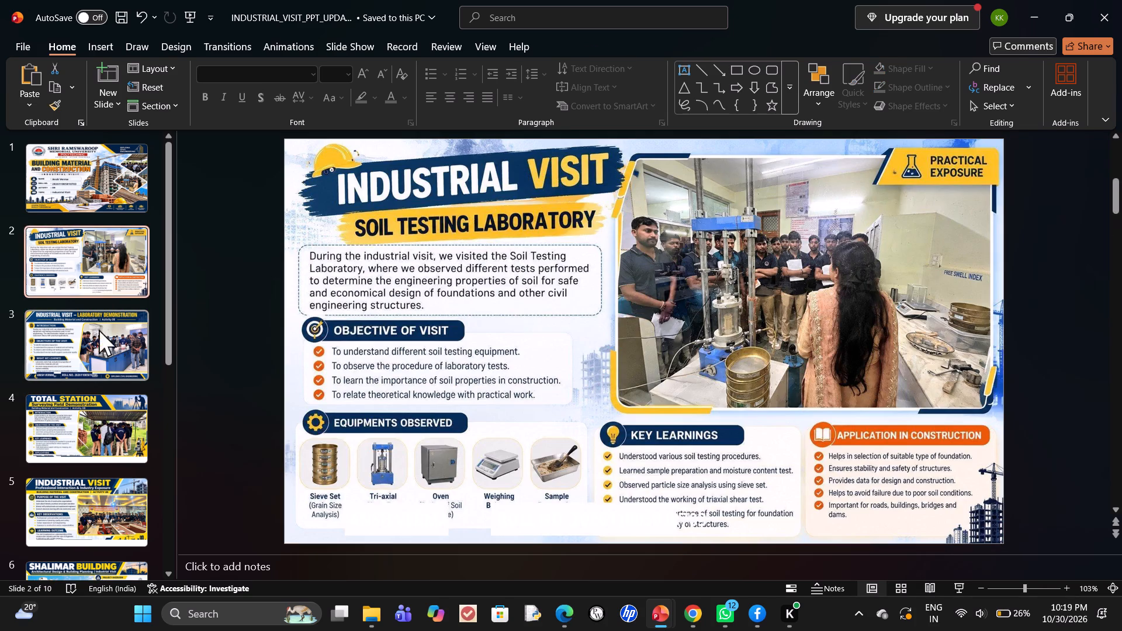
pyautogui.click(100, 341)
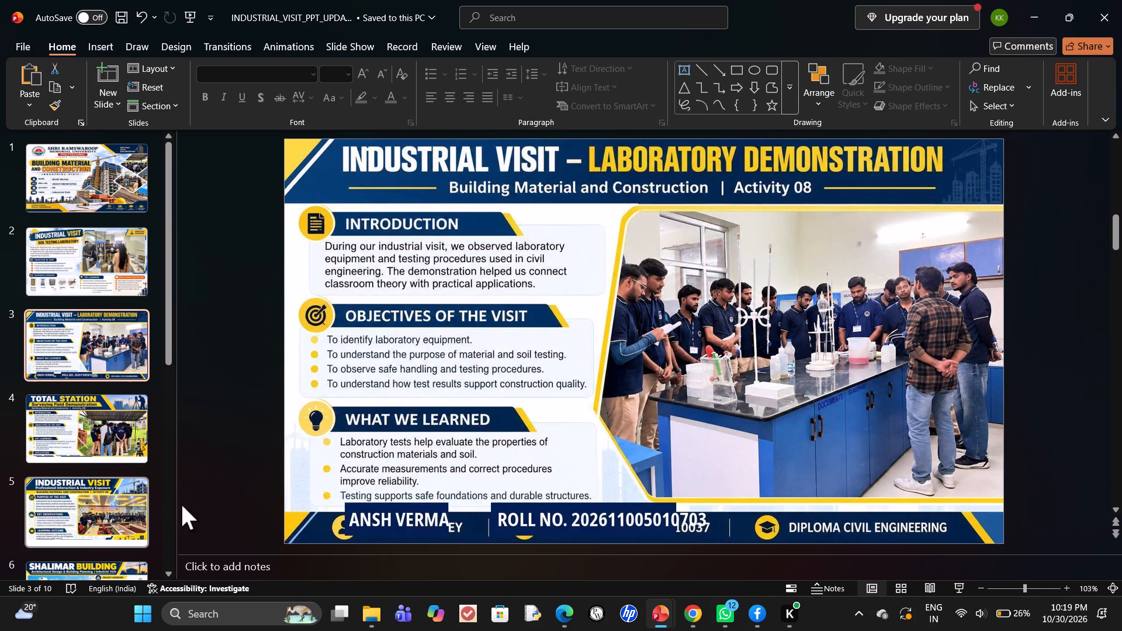
pyautogui.click(511, 443)
pyautogui.rightClick(511, 443)
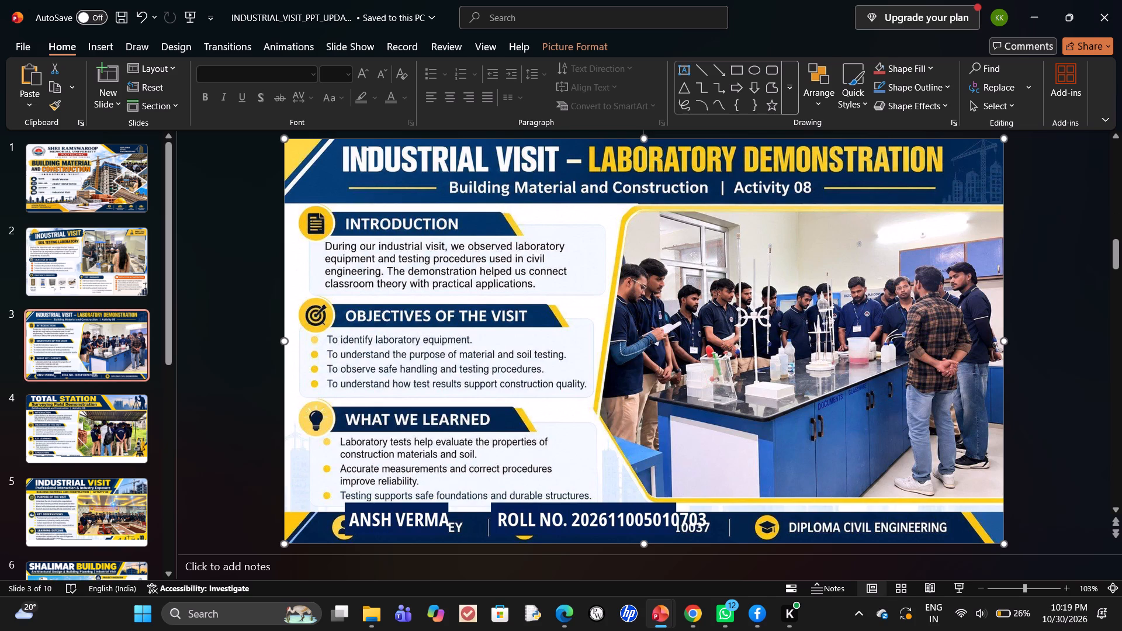
pyautogui.click(563, 479)
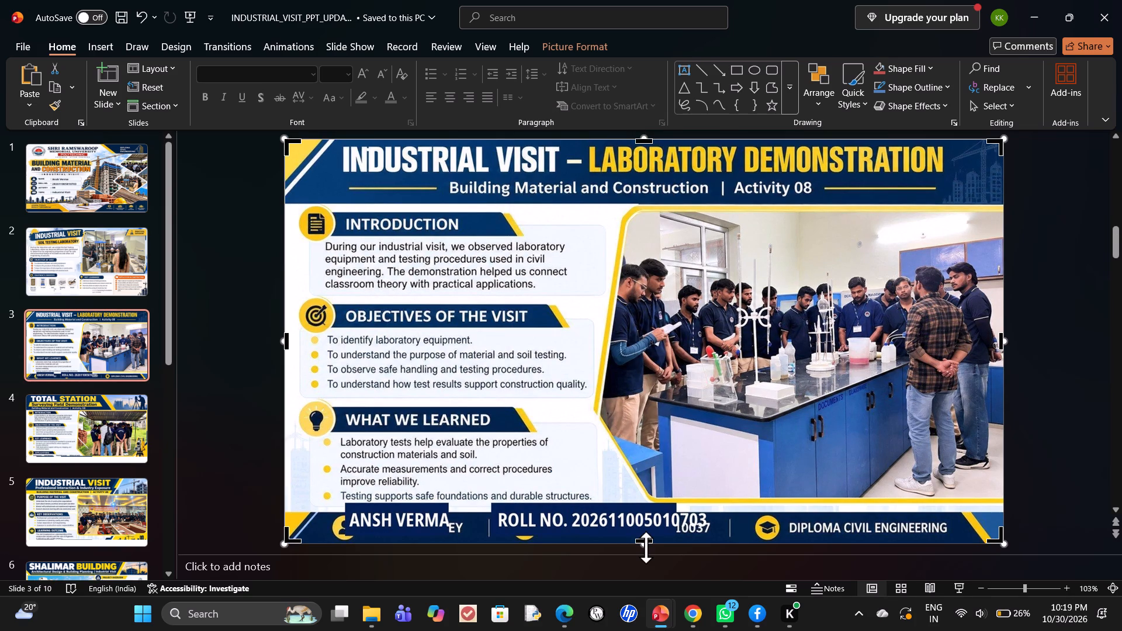
pyautogui.moveTo(645, 539); pyautogui.dragTo(651, 509)
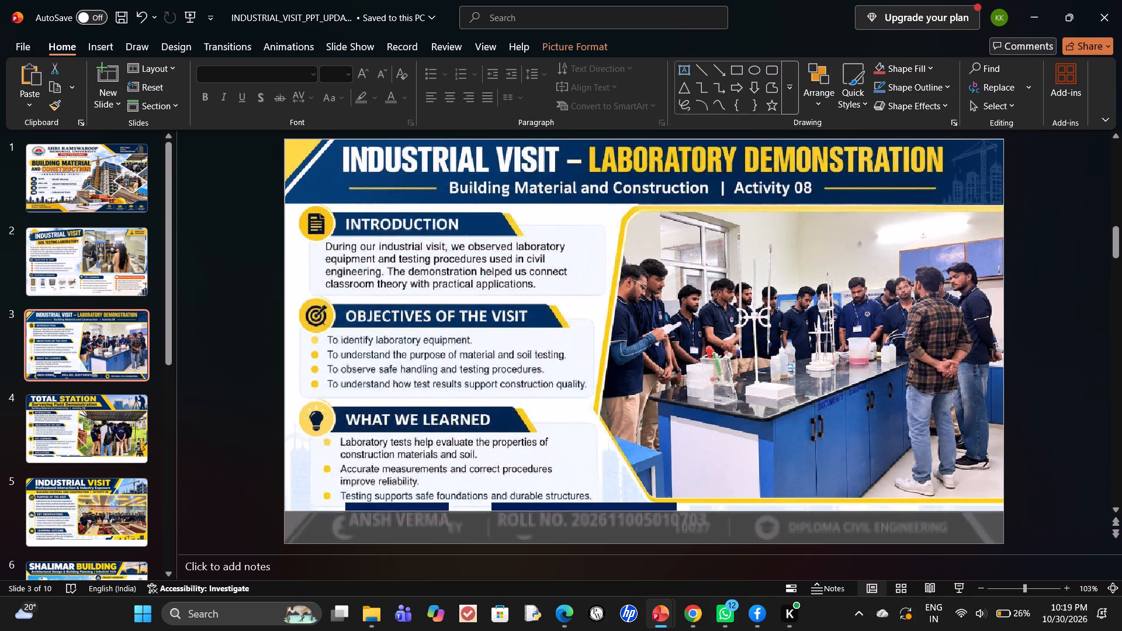
pyautogui.moveTo(651, 509); pyautogui.dragTo(651, 508)
pyautogui.click(213, 449)
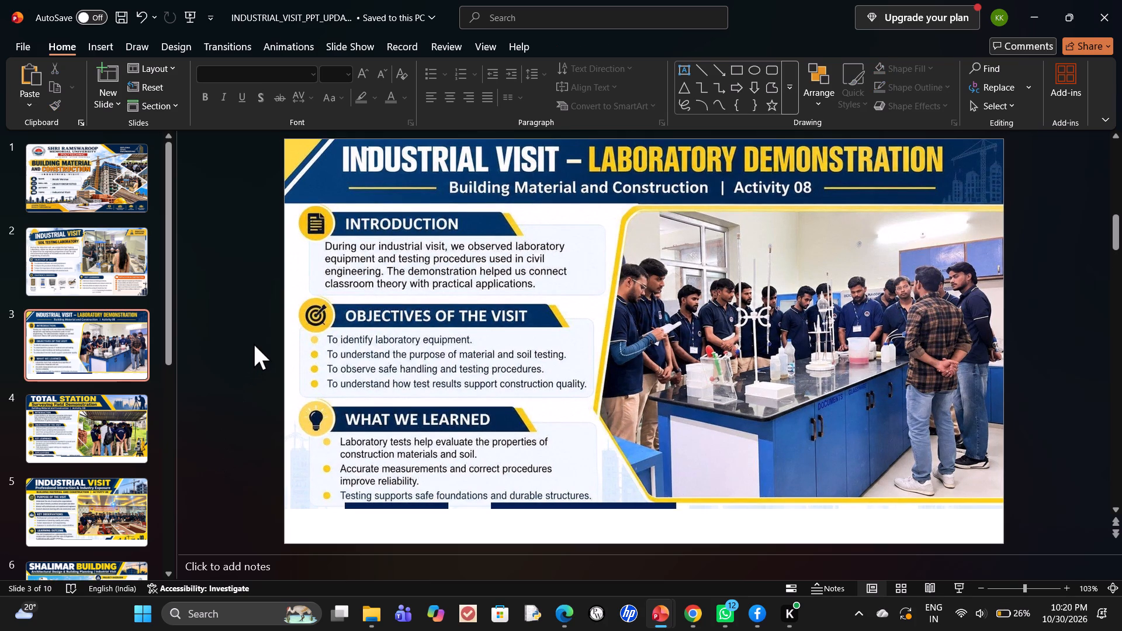
# Check the title slide, slide 2's white patches over the equipment captions, and slide 5 for leftover footer problems.
pyautogui.click(127, 168)
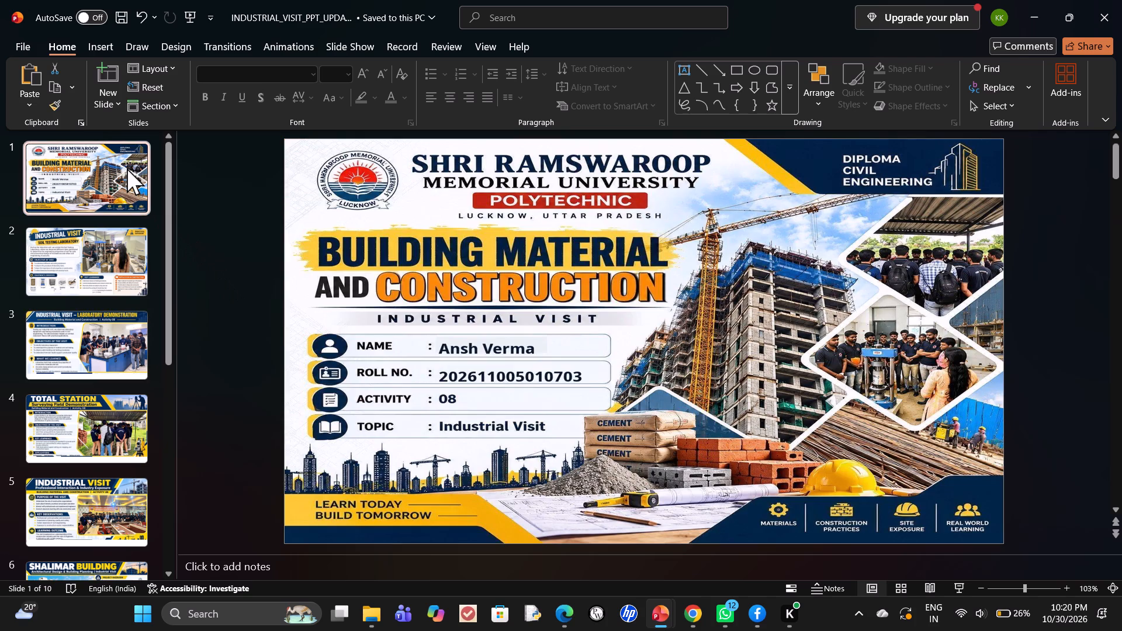
pyautogui.click(85, 264)
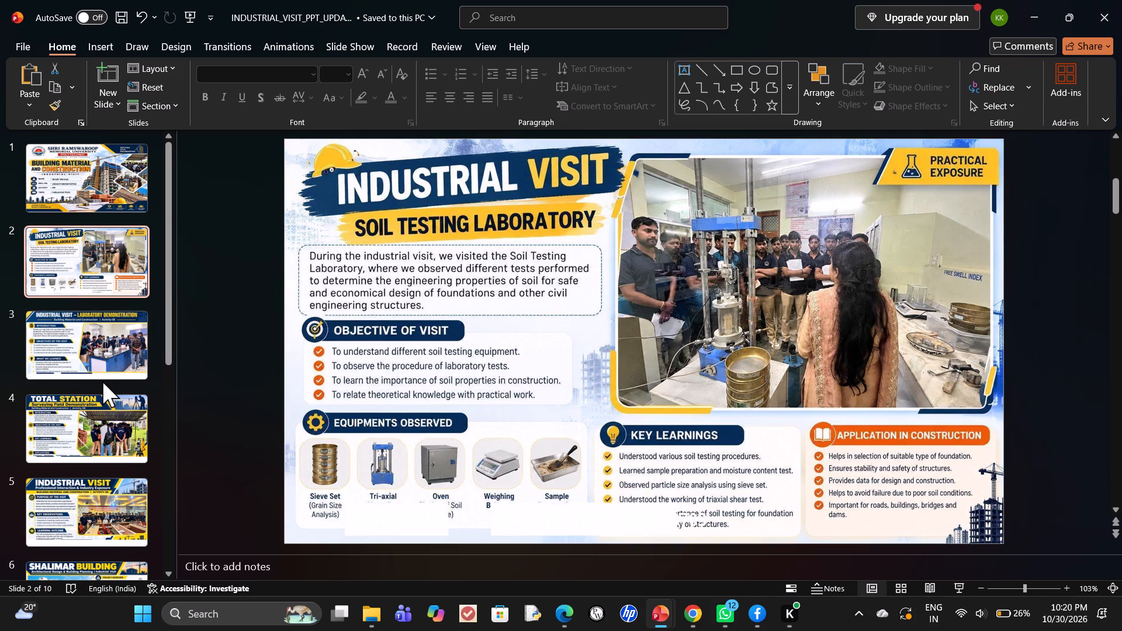
pyautogui.click(392, 526)
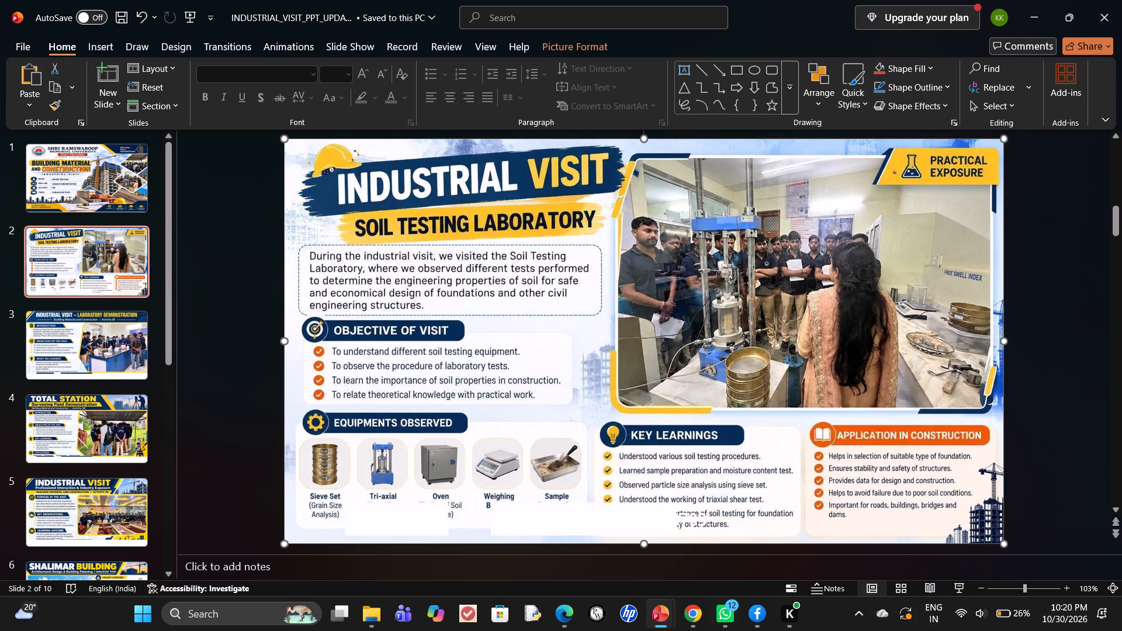
pyautogui.click(563, 527)
pyautogui.click(115, 504)
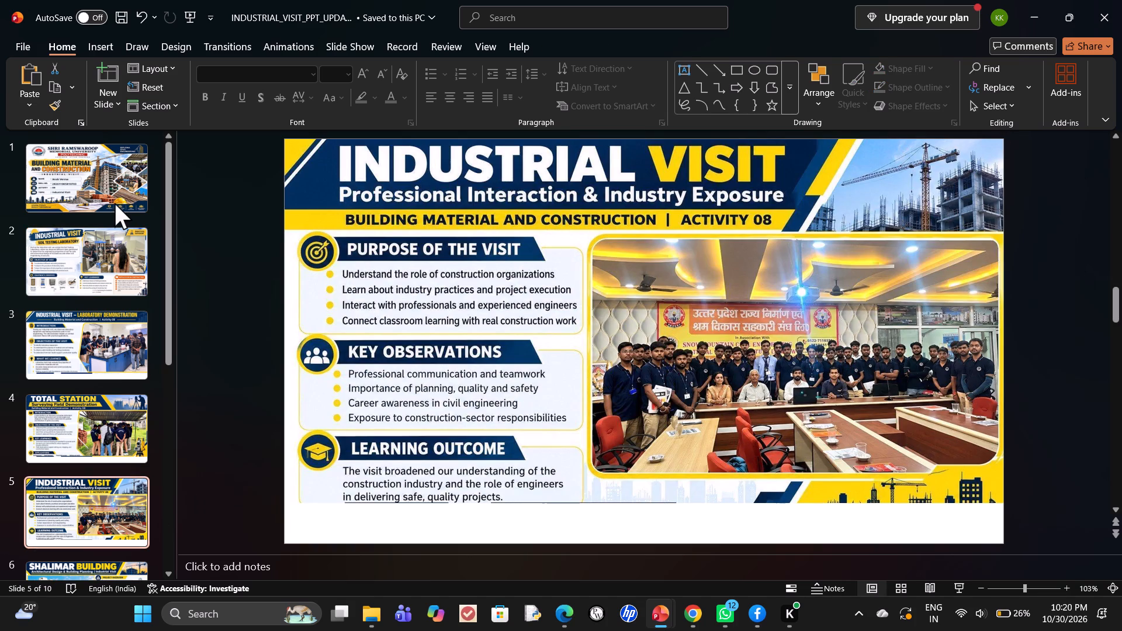
# Review the title slide and slides 5 through 10 for leftover footer problems, finishing on slide 10.
pyautogui.click(112, 196)
pyautogui.scroll(-4, 108, 467)
pyautogui.click(108, 467)
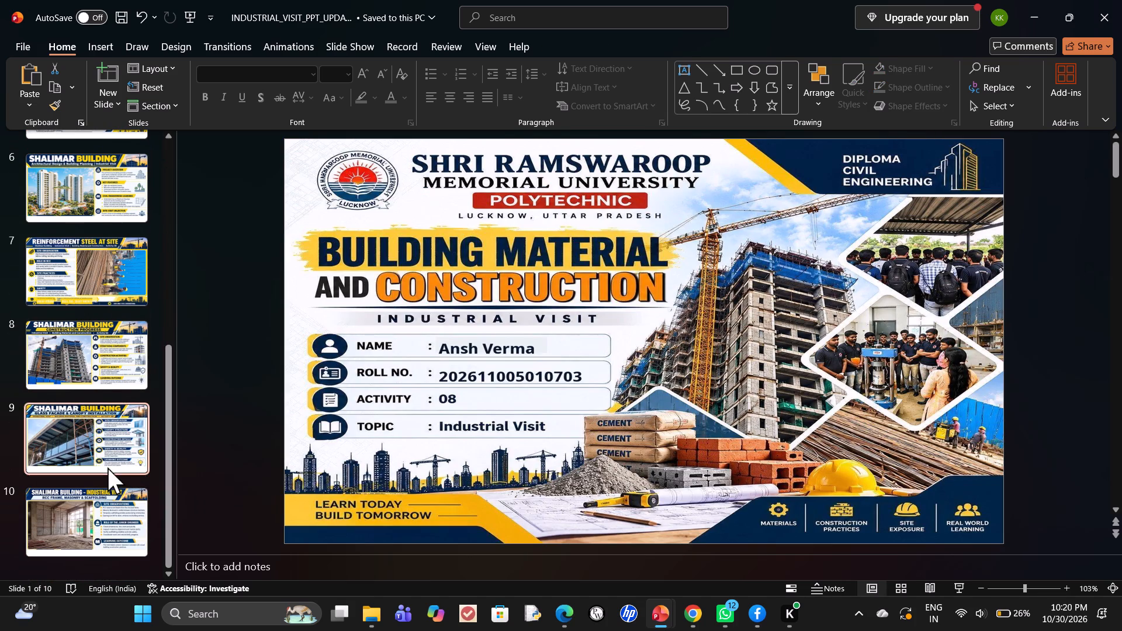
pyautogui.click(90, 362)
pyautogui.click(99, 306)
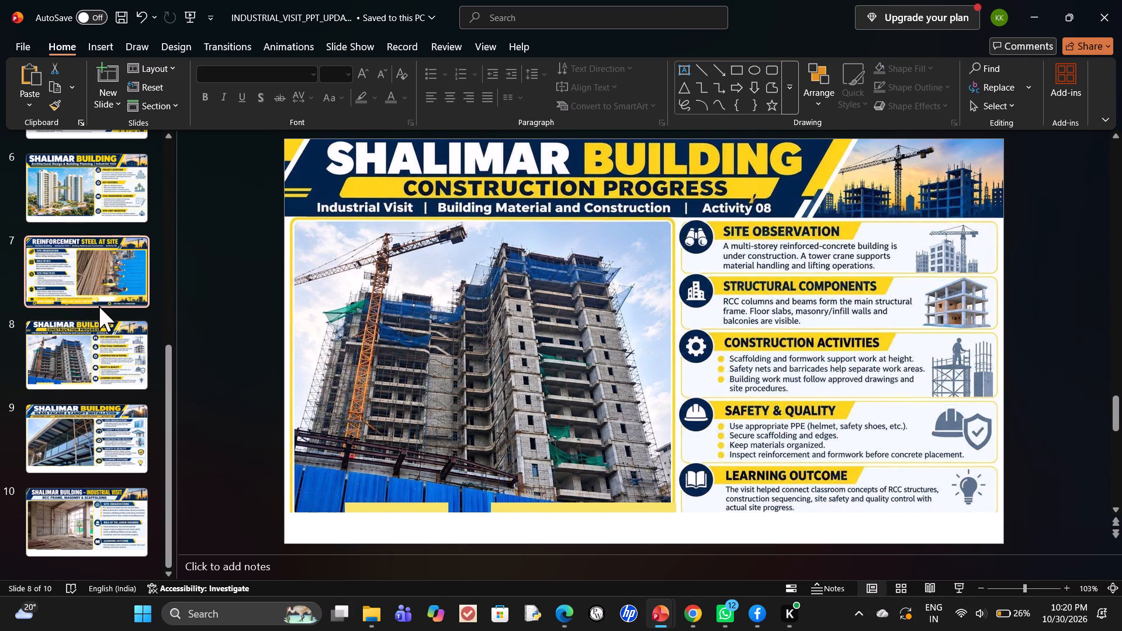
pyautogui.click(120, 207)
pyautogui.scroll(4, 120, 207)
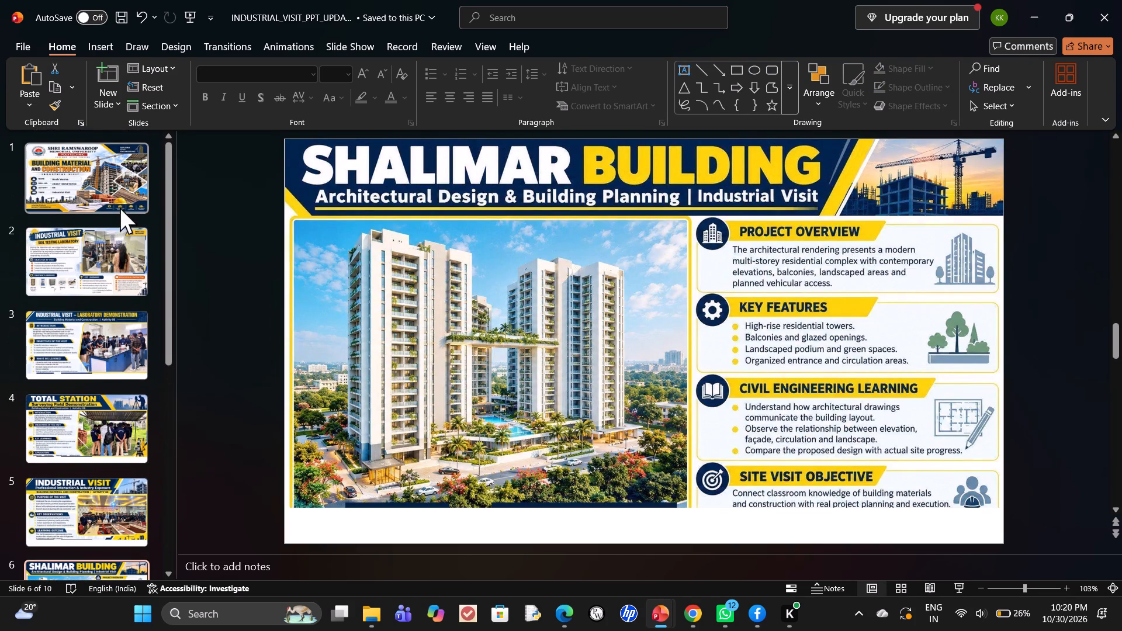
pyautogui.click(106, 224)
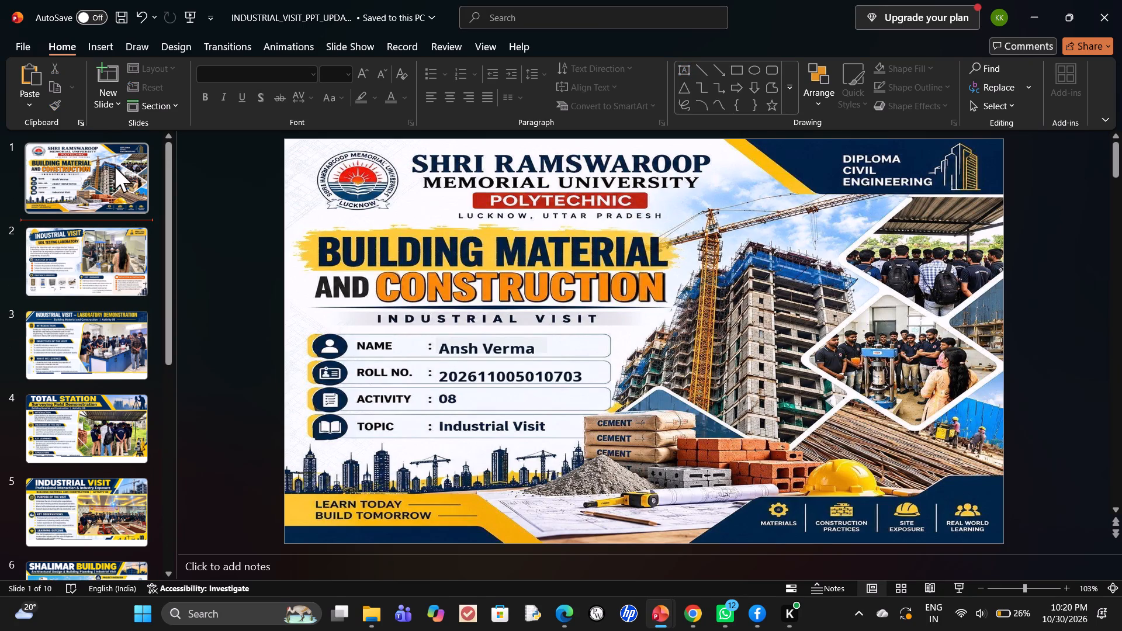
pyautogui.click(115, 166)
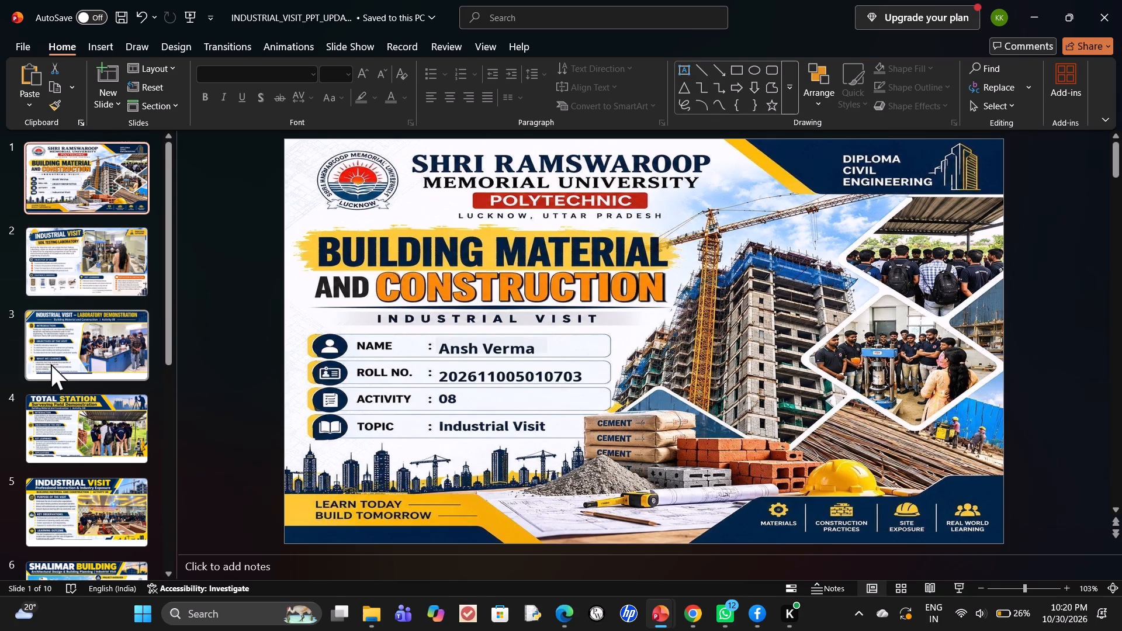
pyautogui.click(56, 380)
pyautogui.click(85, 481)
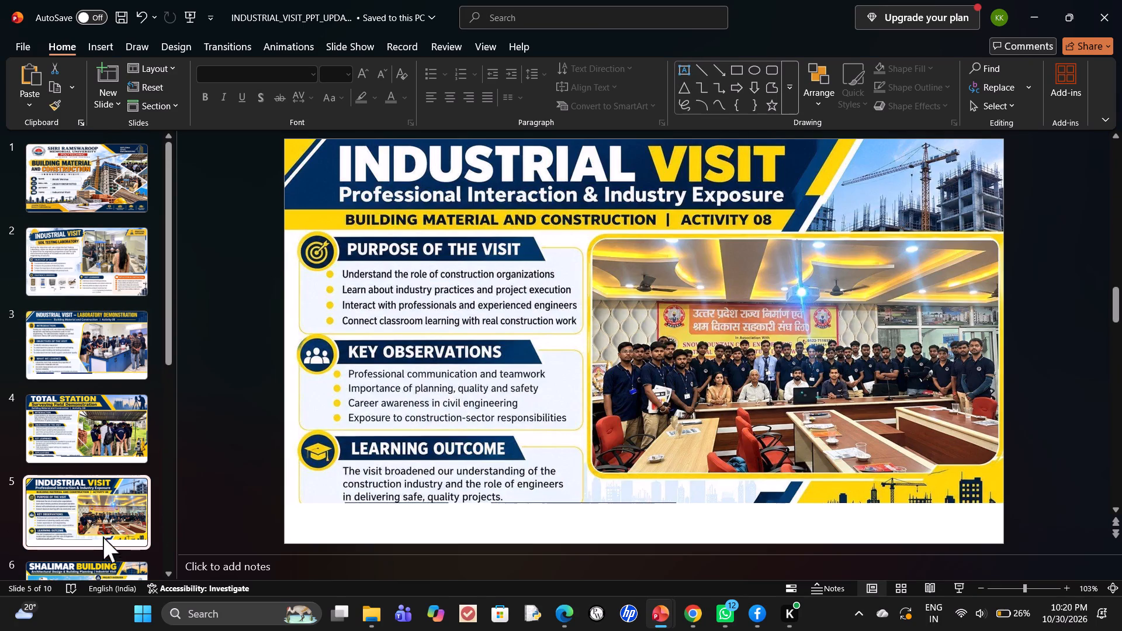
pyautogui.click(102, 545)
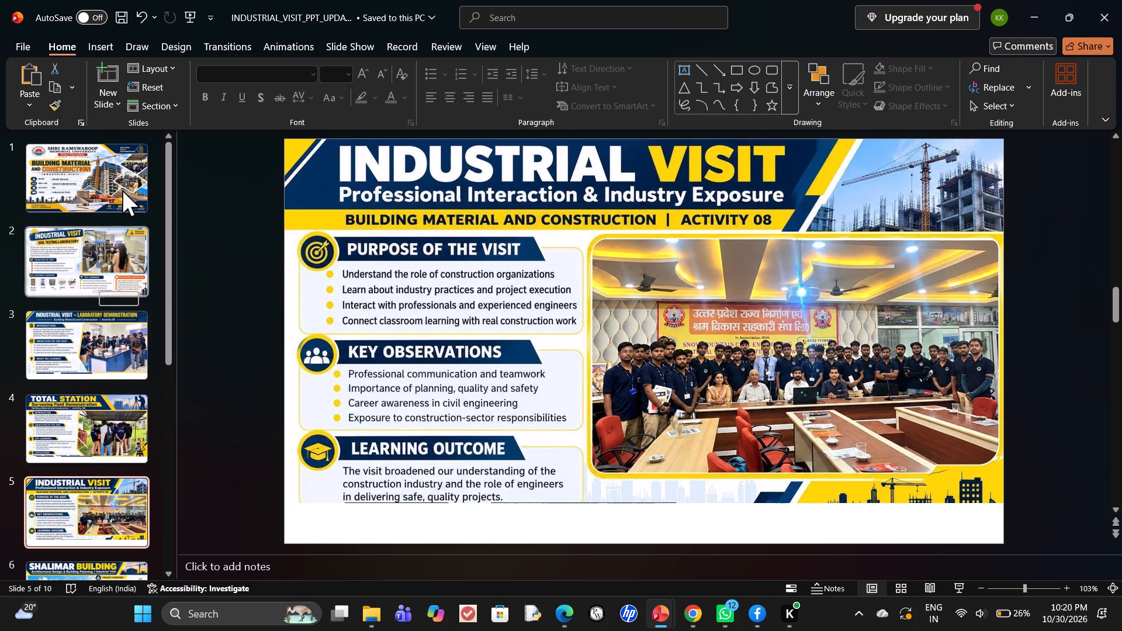
pyautogui.click(106, 186)
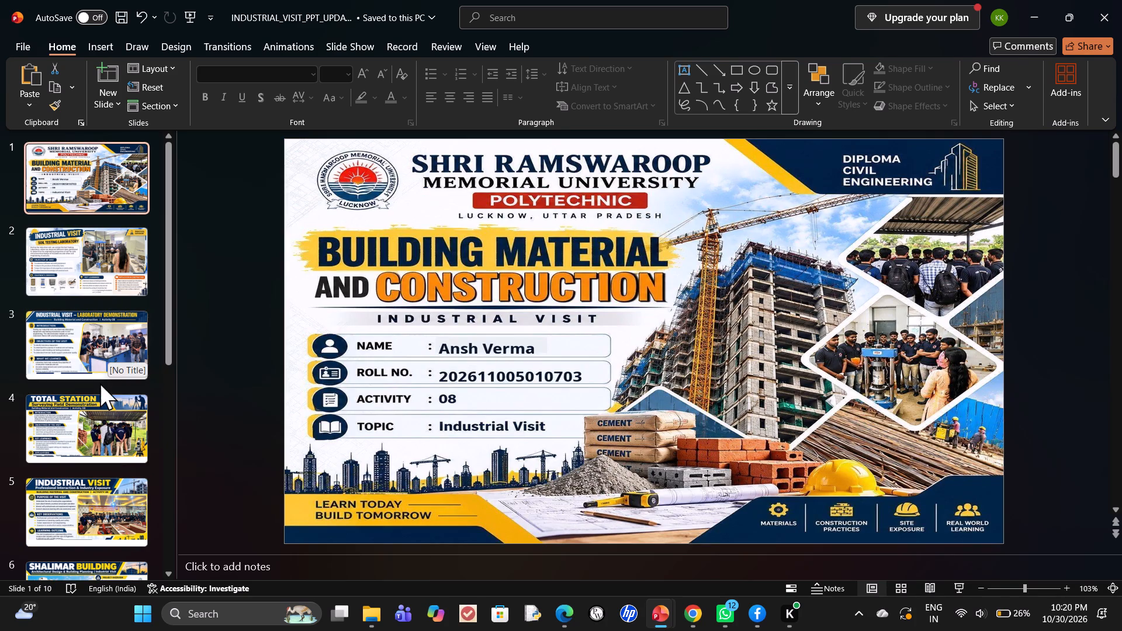
pyautogui.scroll(-10, 100, 383)
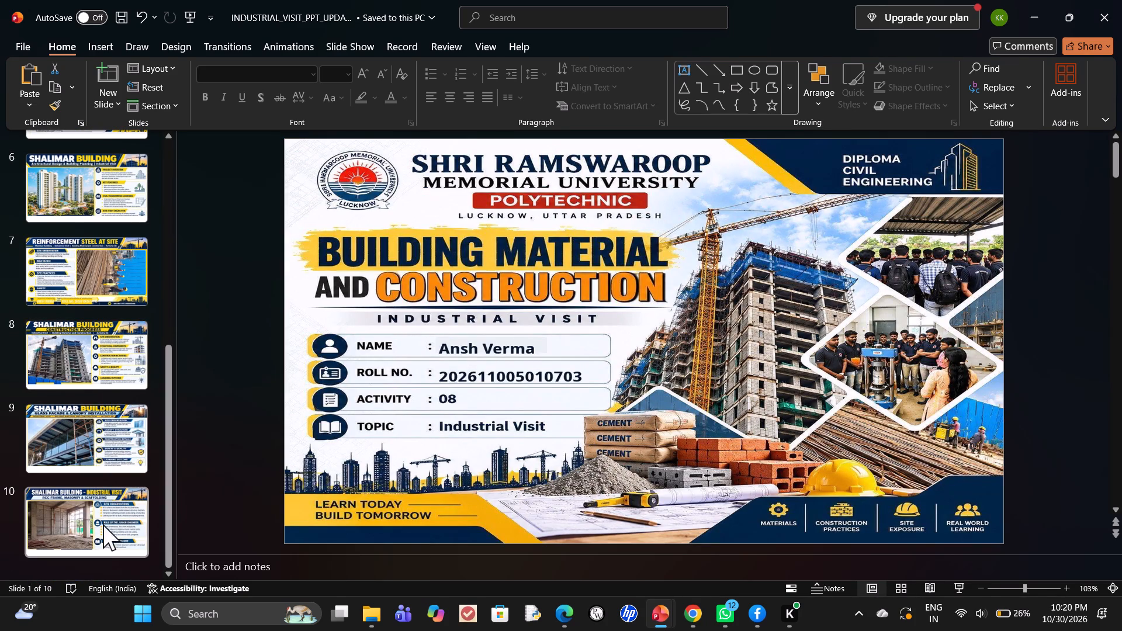
pyautogui.click(103, 529)
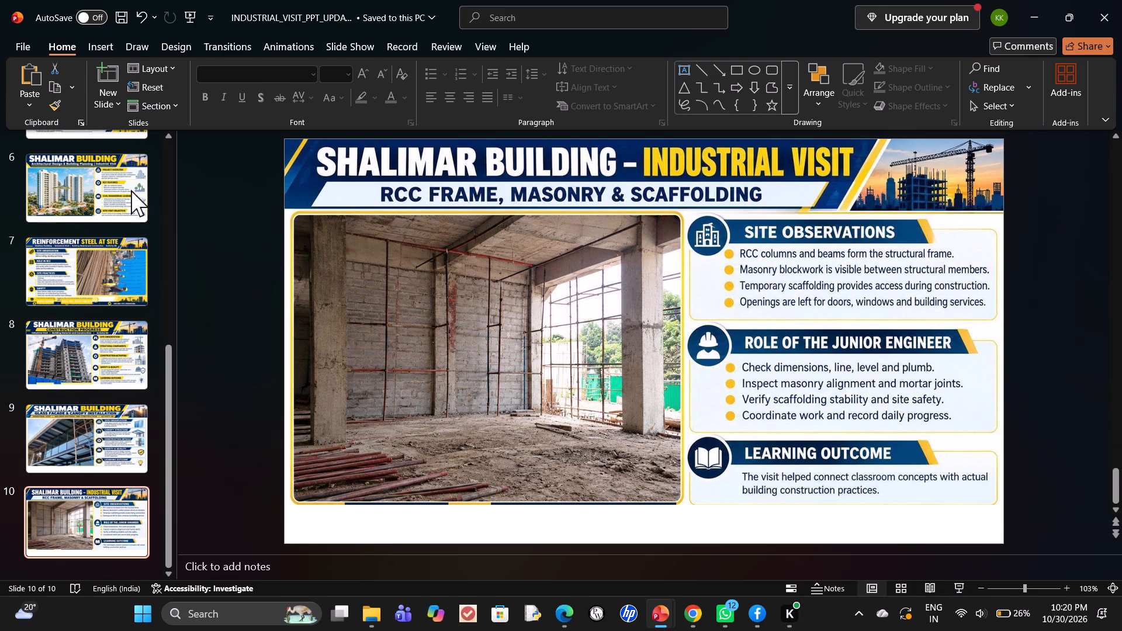
# Switch to Chrome and search Google Images for "thank you slide" in a new browser tab.
pyautogui.click(688, 618)
pyautogui.click(888, 533)
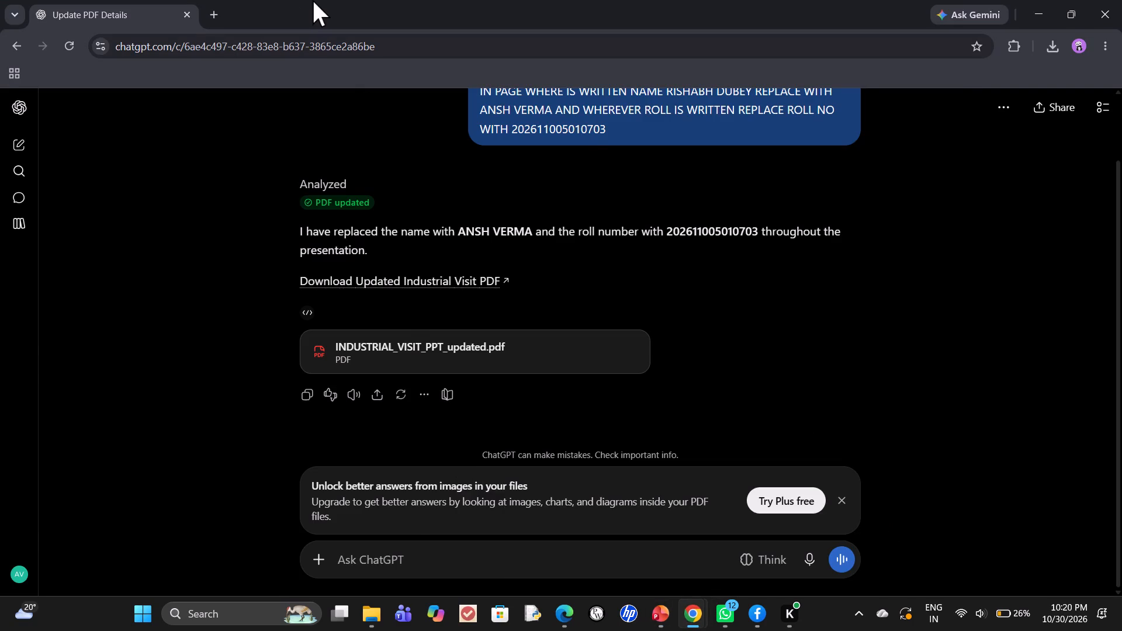
pyautogui.click(217, 16)
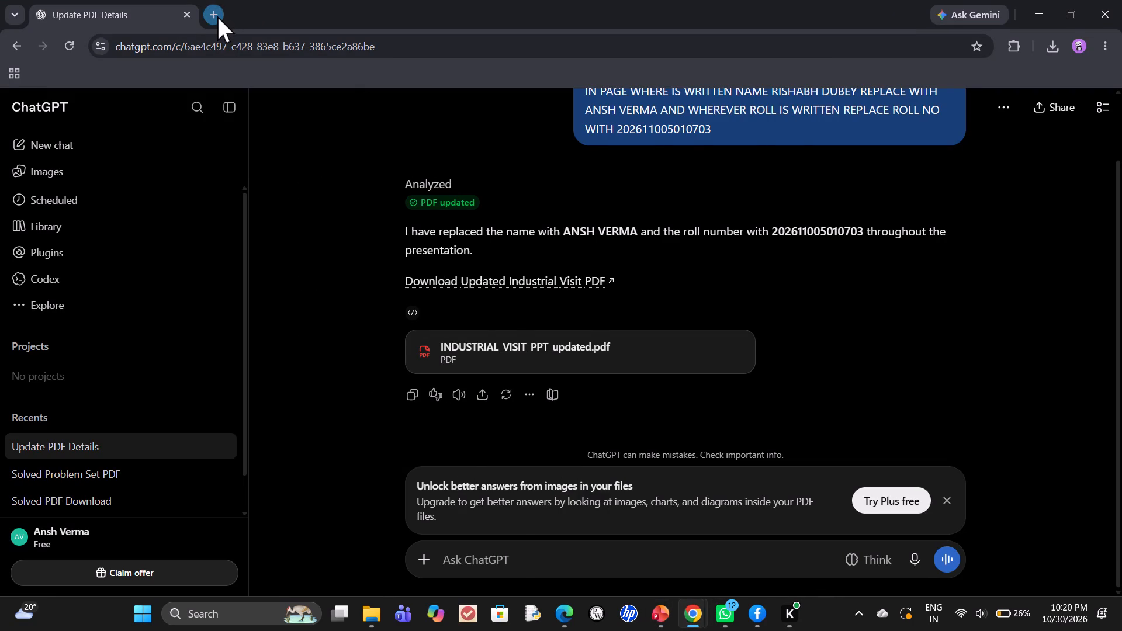
pyautogui.click(240, 41)
pyautogui.write('THANK')
pyautogui.press('space')
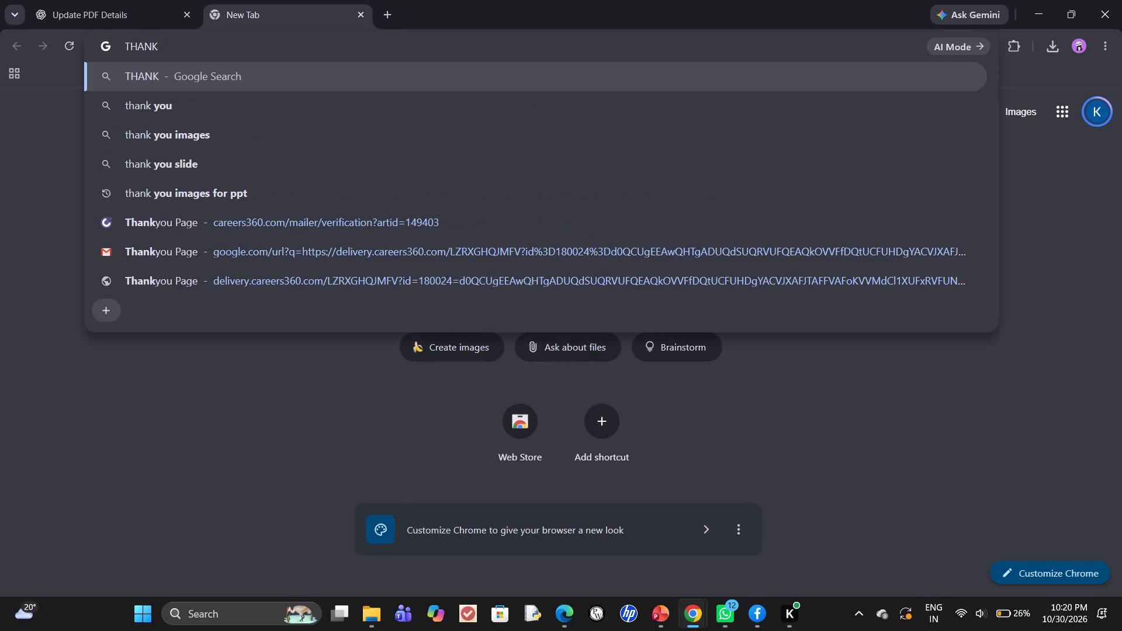
pyautogui.write('YOU')
pyautogui.press('space')
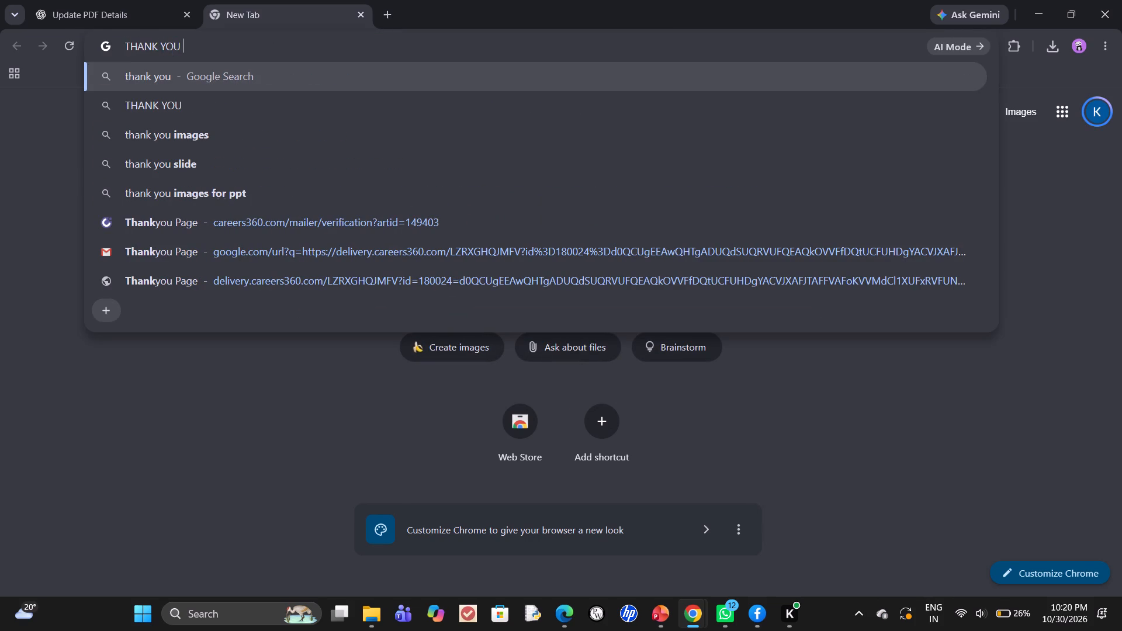
pyautogui.click(164, 161)
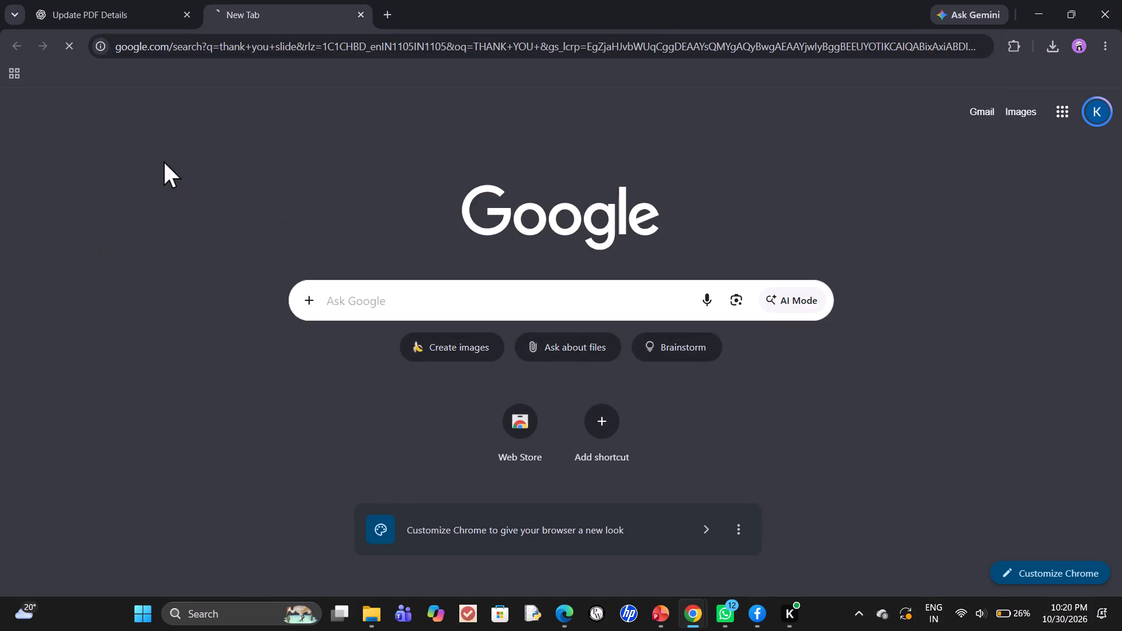
pyautogui.click(228, 180)
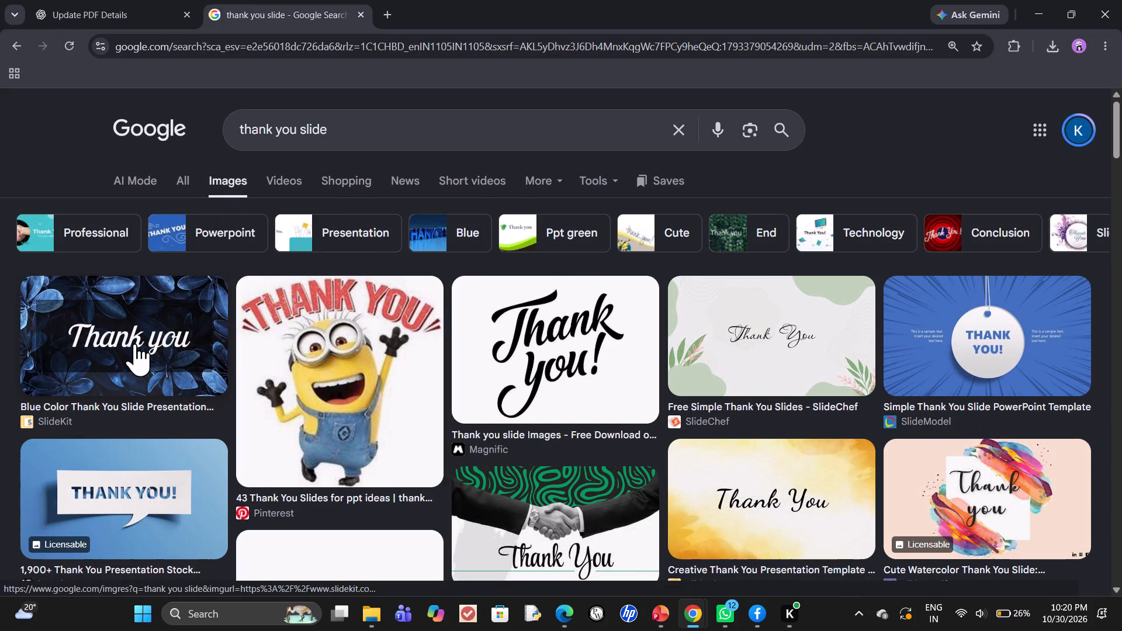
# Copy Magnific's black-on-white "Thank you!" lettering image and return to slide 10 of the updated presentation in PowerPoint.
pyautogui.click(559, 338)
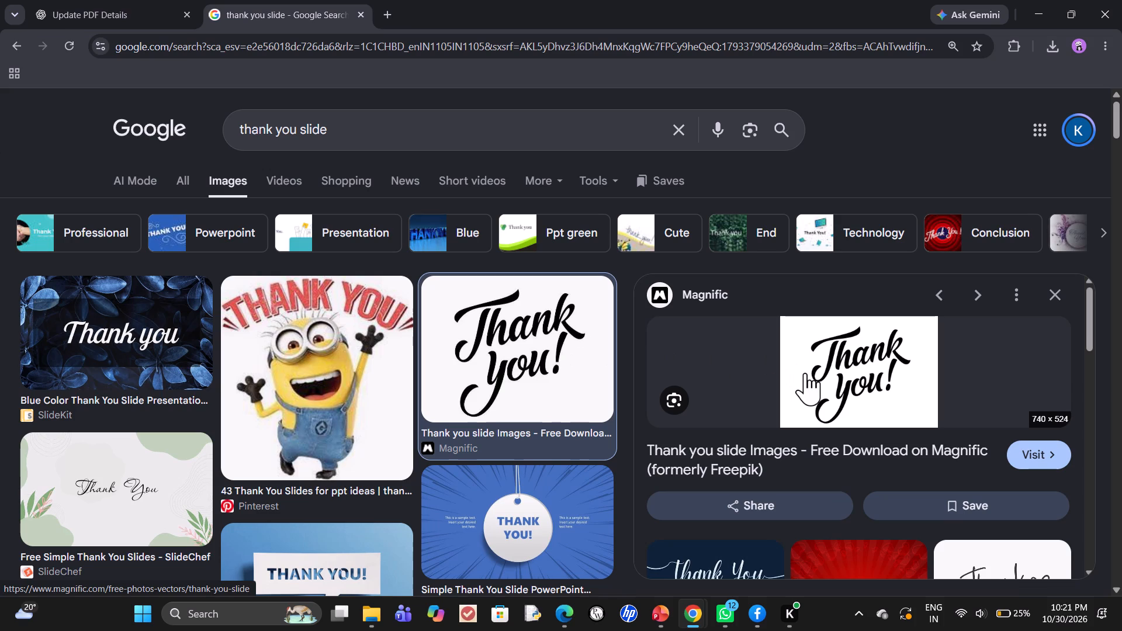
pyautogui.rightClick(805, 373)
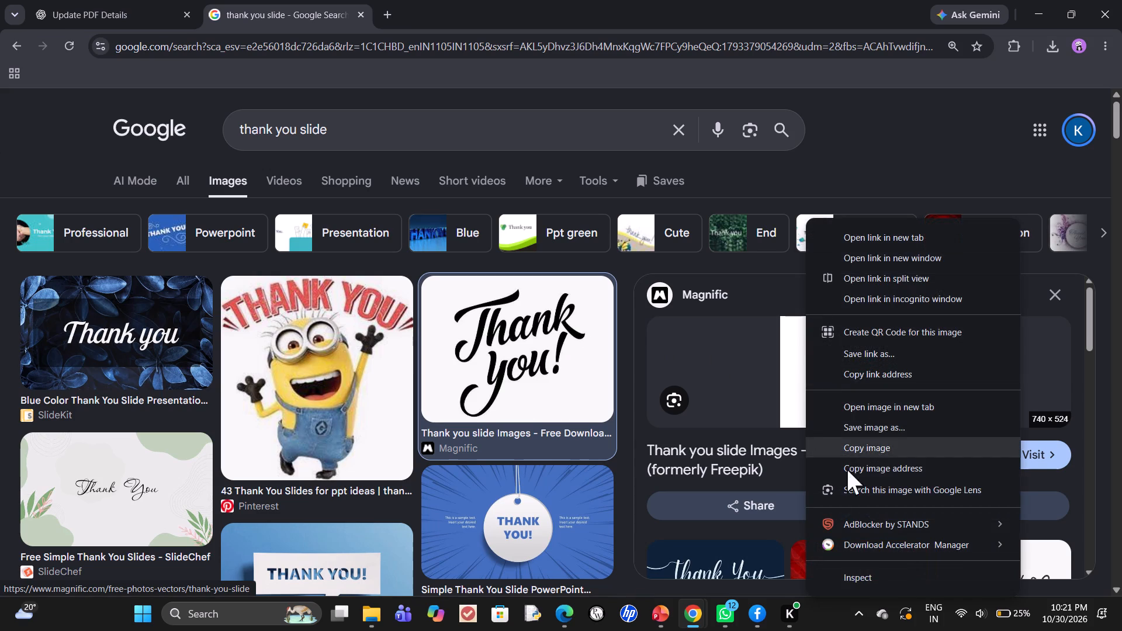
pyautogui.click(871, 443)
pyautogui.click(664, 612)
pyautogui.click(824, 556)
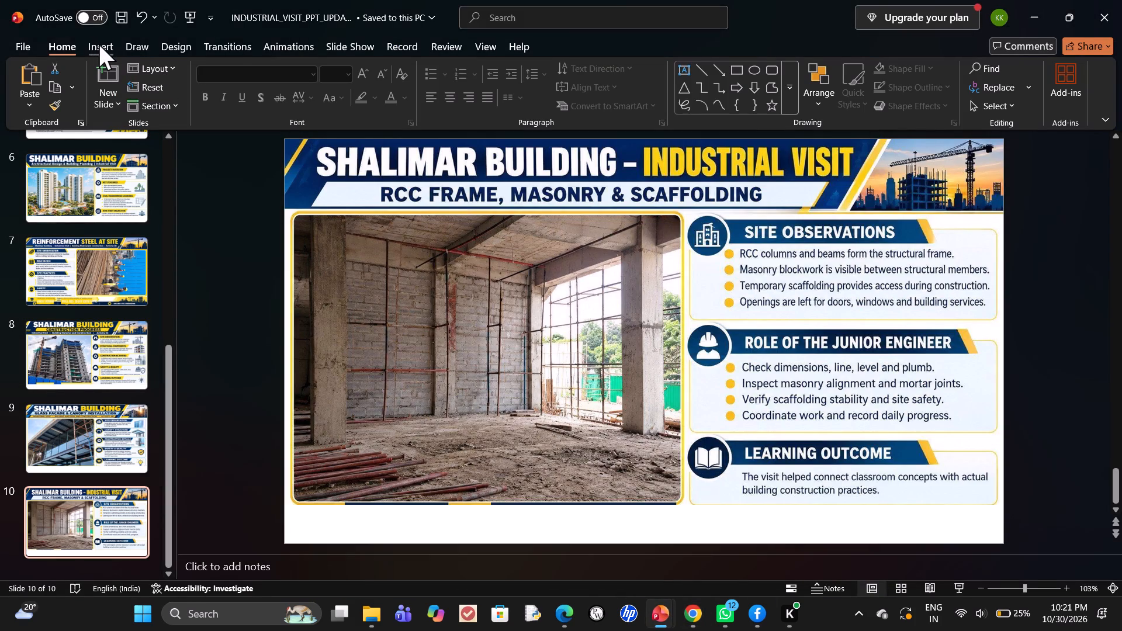
# Search in a new Chrome tab for "shortcut for new slide in powerpoint".
pyautogui.click(685, 615)
pyautogui.click(848, 557)
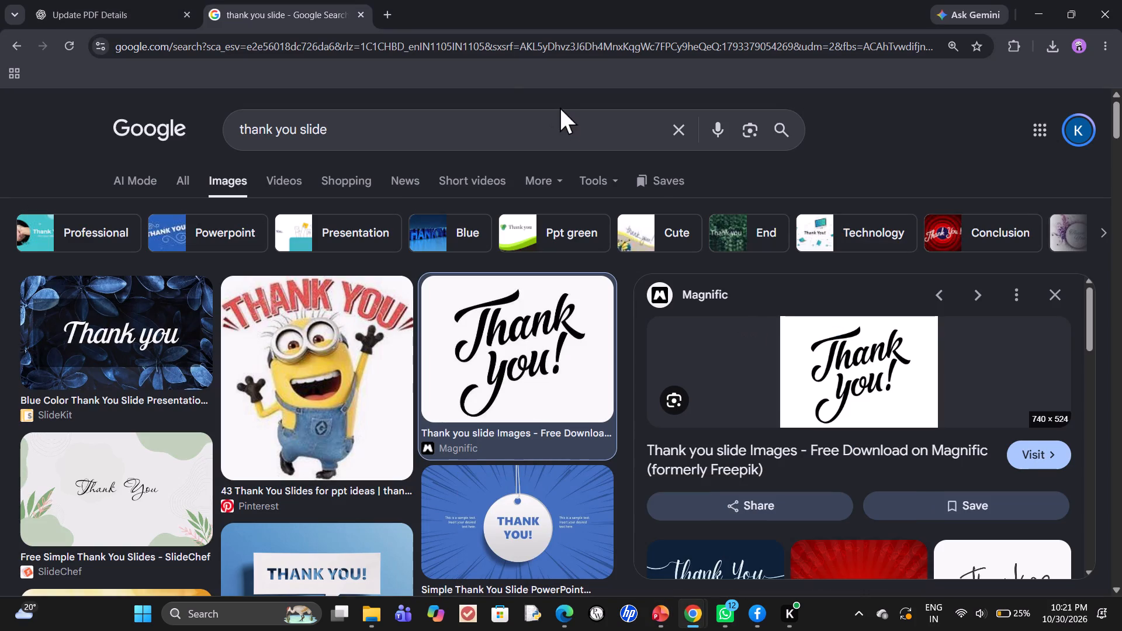
pyautogui.click(393, 20)
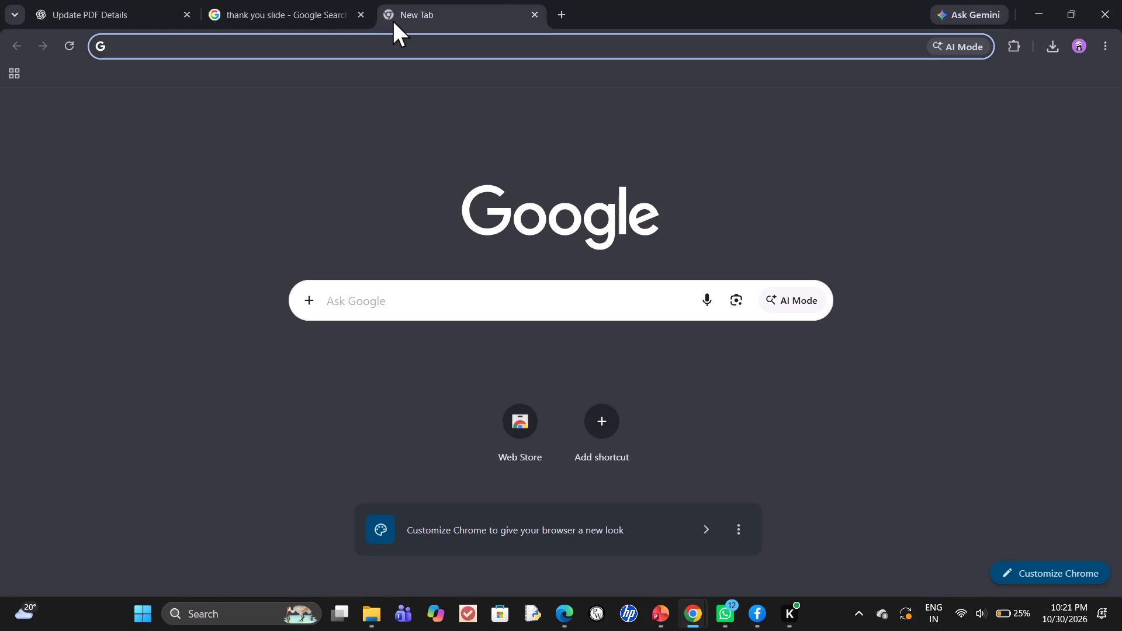
pyautogui.write('SHORT')
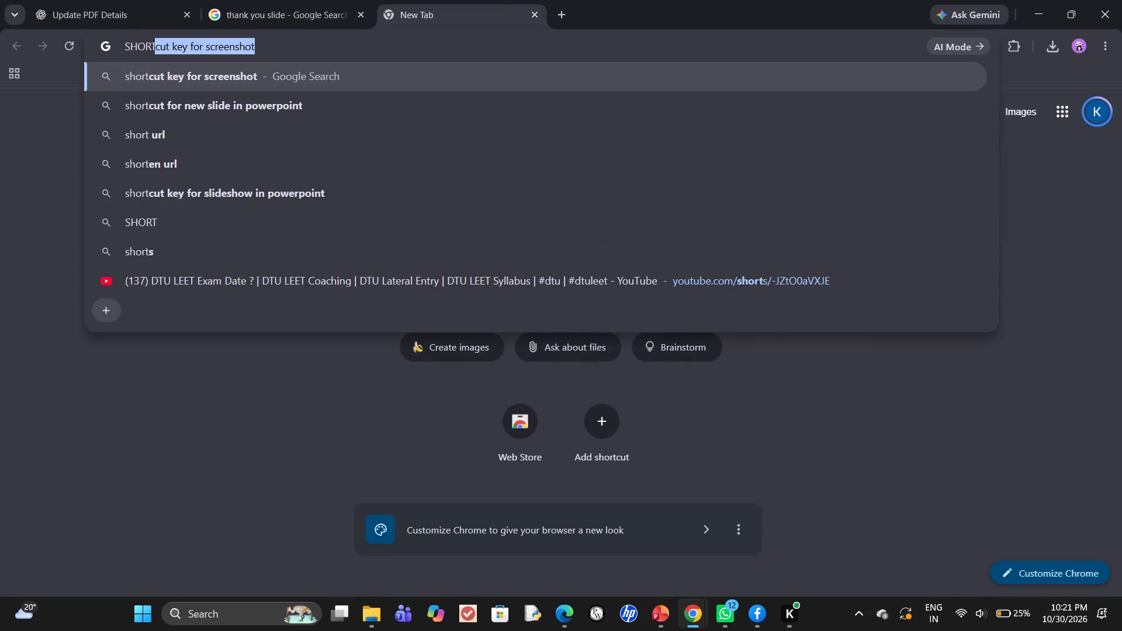
pyautogui.press('Down')
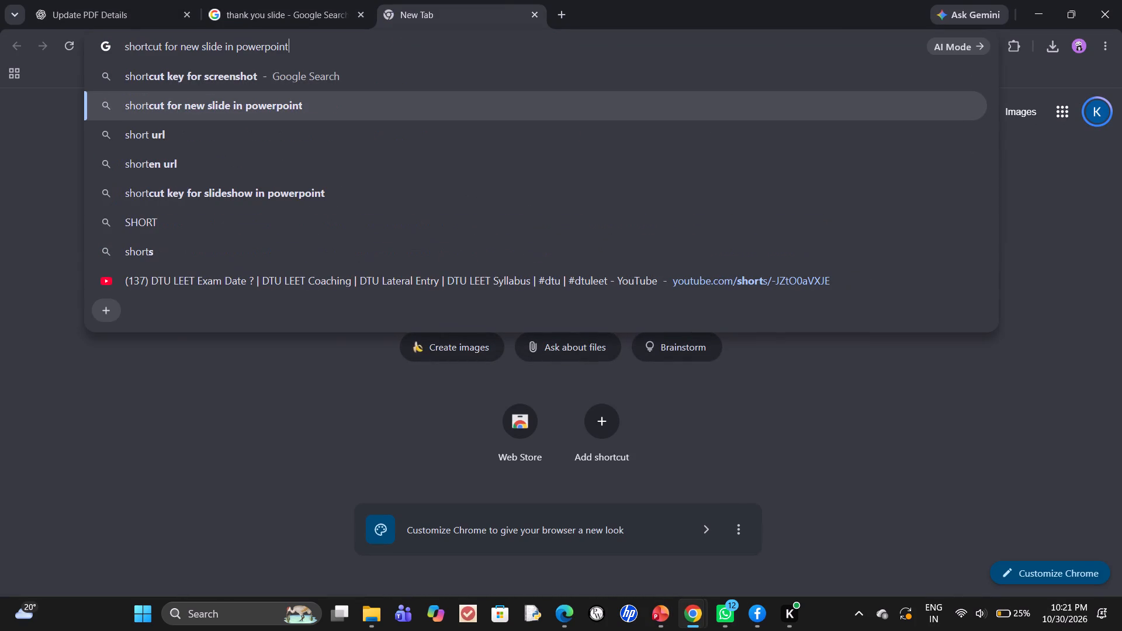
pyautogui.press('Return')
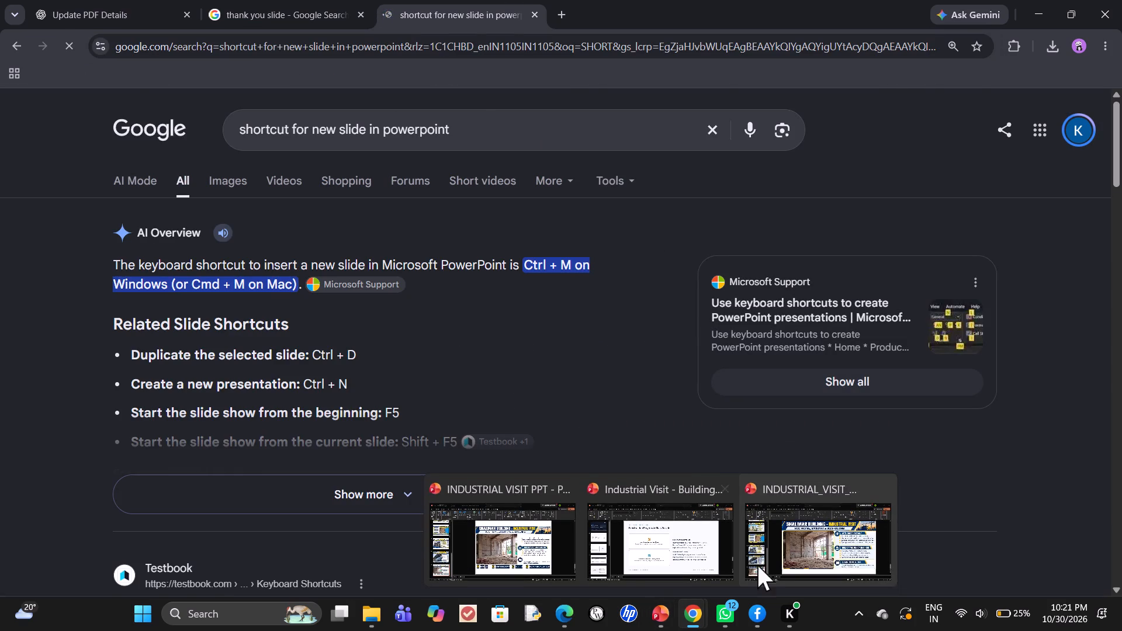
# Switch to the updated industrial visit presentation in PowerPoint and add a blank slide after slide 10.
pyautogui.click(764, 560)
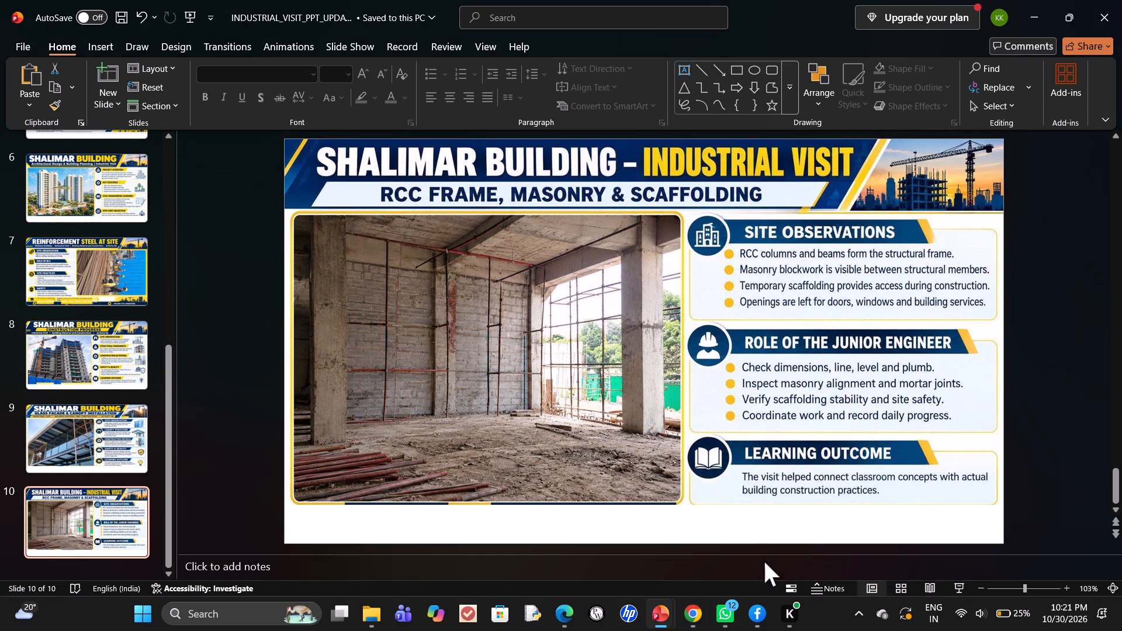
pyautogui.hotkey('ctrl', 'm')
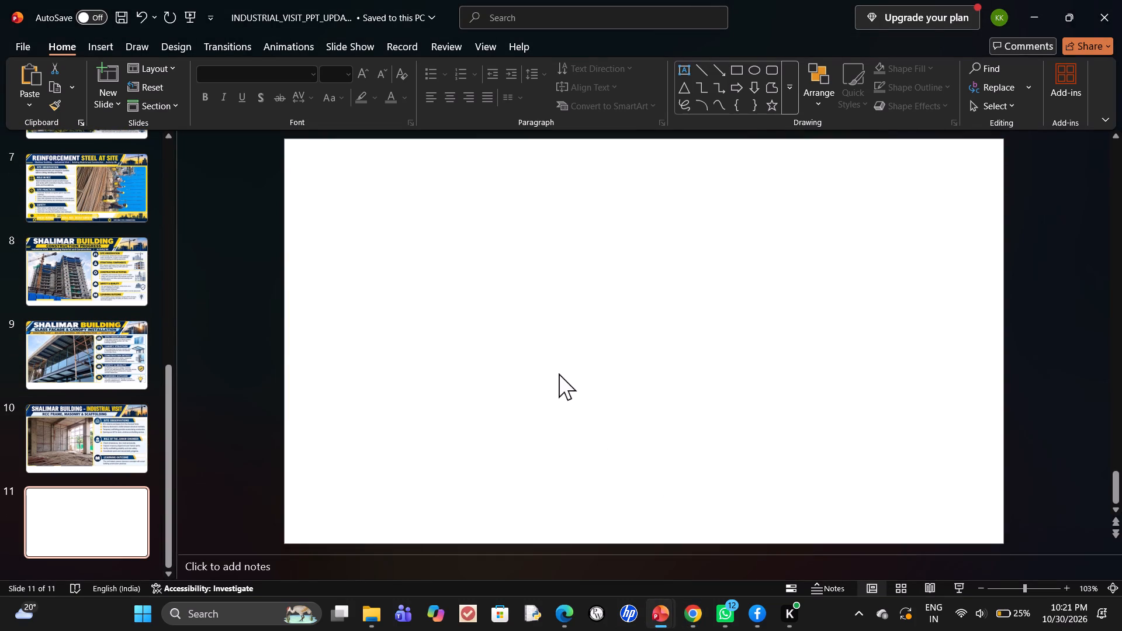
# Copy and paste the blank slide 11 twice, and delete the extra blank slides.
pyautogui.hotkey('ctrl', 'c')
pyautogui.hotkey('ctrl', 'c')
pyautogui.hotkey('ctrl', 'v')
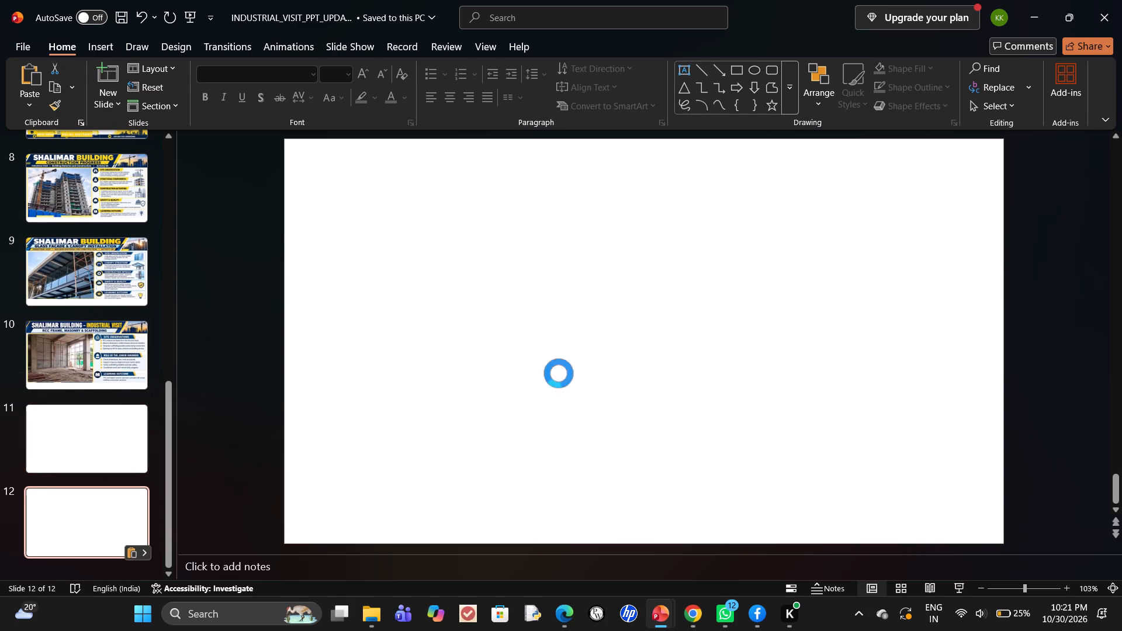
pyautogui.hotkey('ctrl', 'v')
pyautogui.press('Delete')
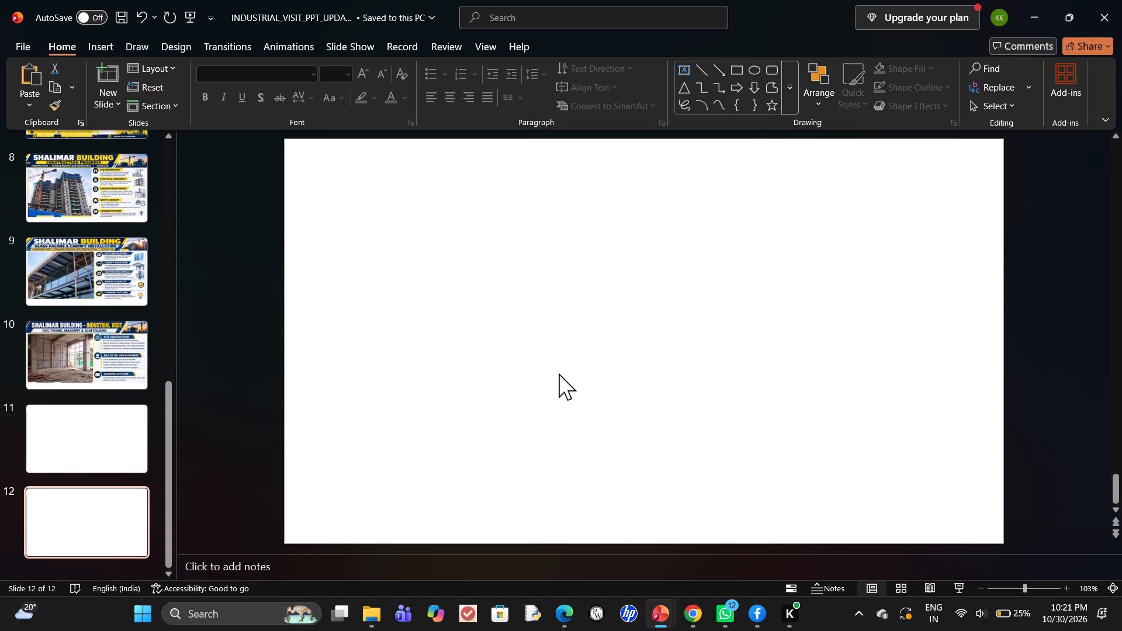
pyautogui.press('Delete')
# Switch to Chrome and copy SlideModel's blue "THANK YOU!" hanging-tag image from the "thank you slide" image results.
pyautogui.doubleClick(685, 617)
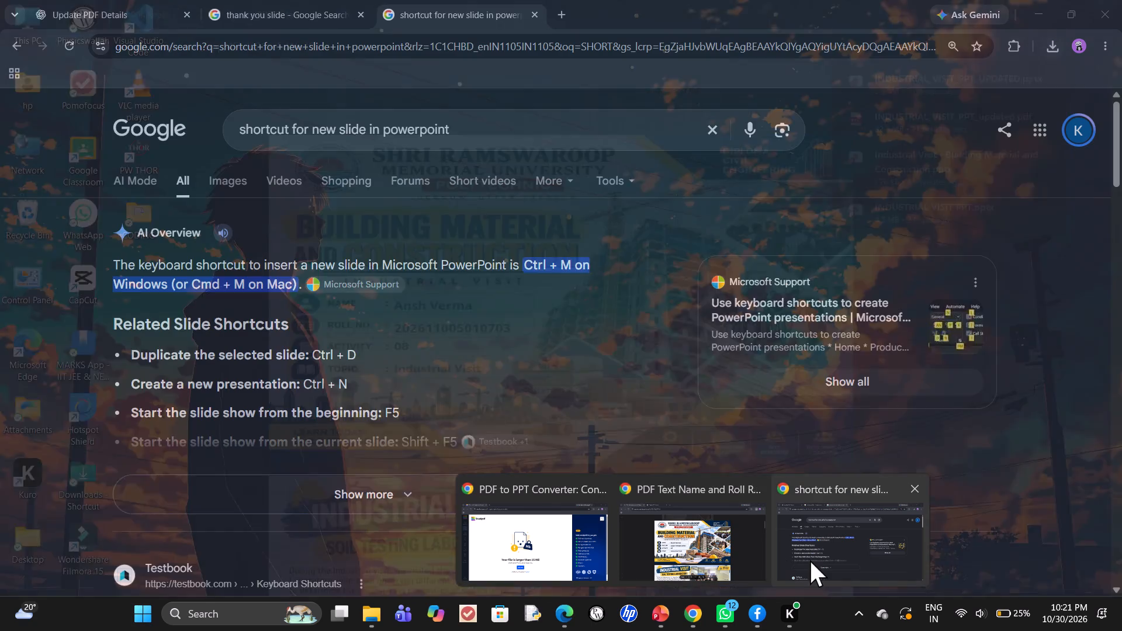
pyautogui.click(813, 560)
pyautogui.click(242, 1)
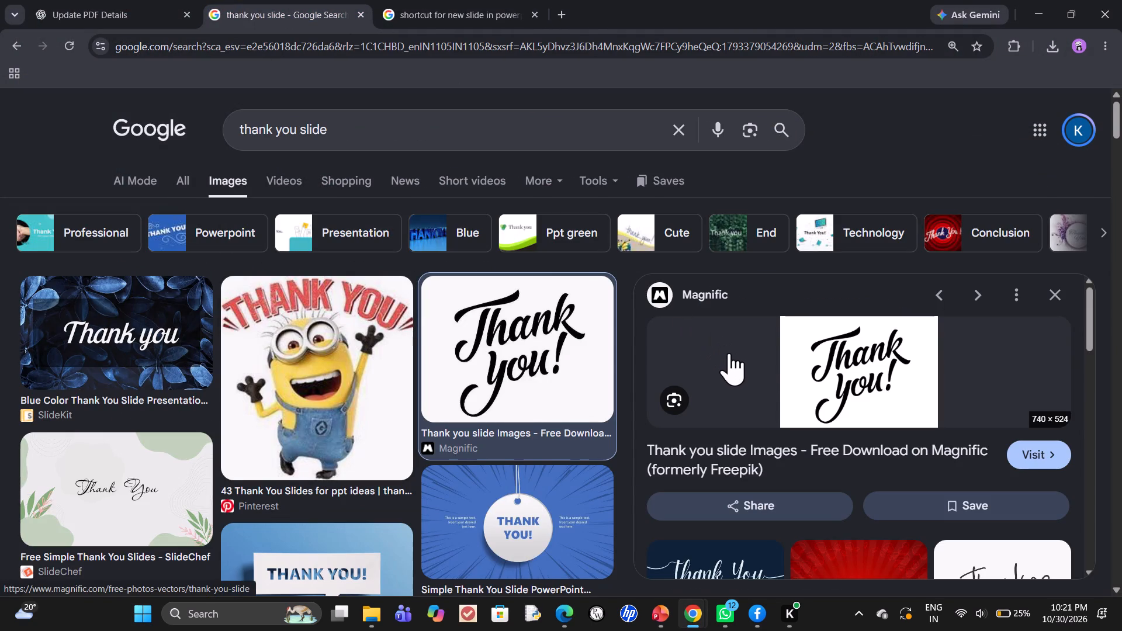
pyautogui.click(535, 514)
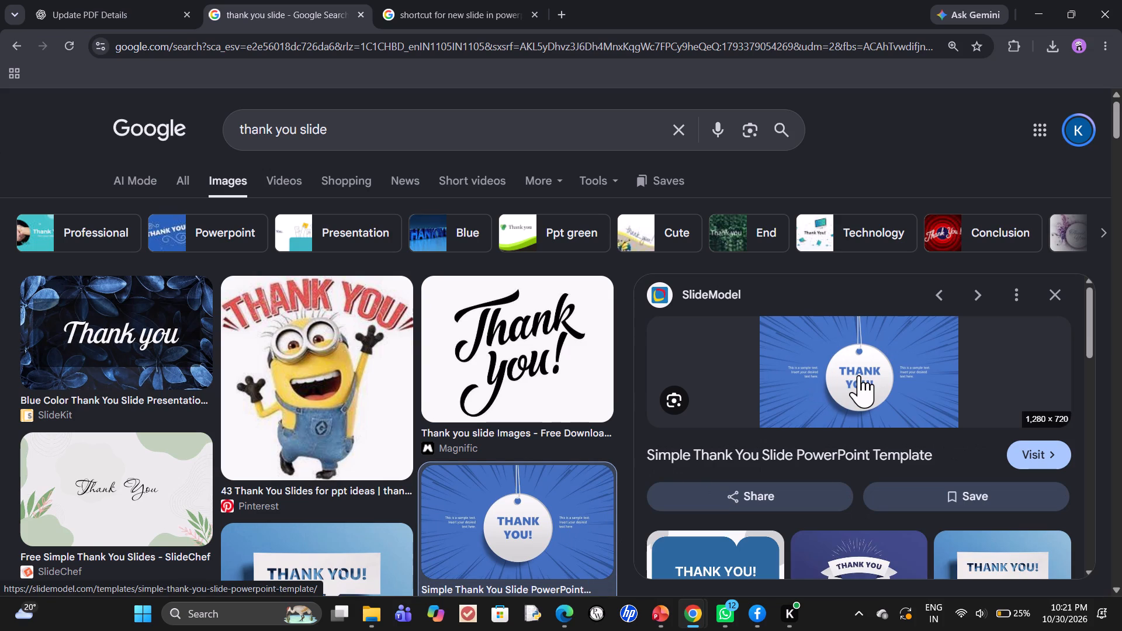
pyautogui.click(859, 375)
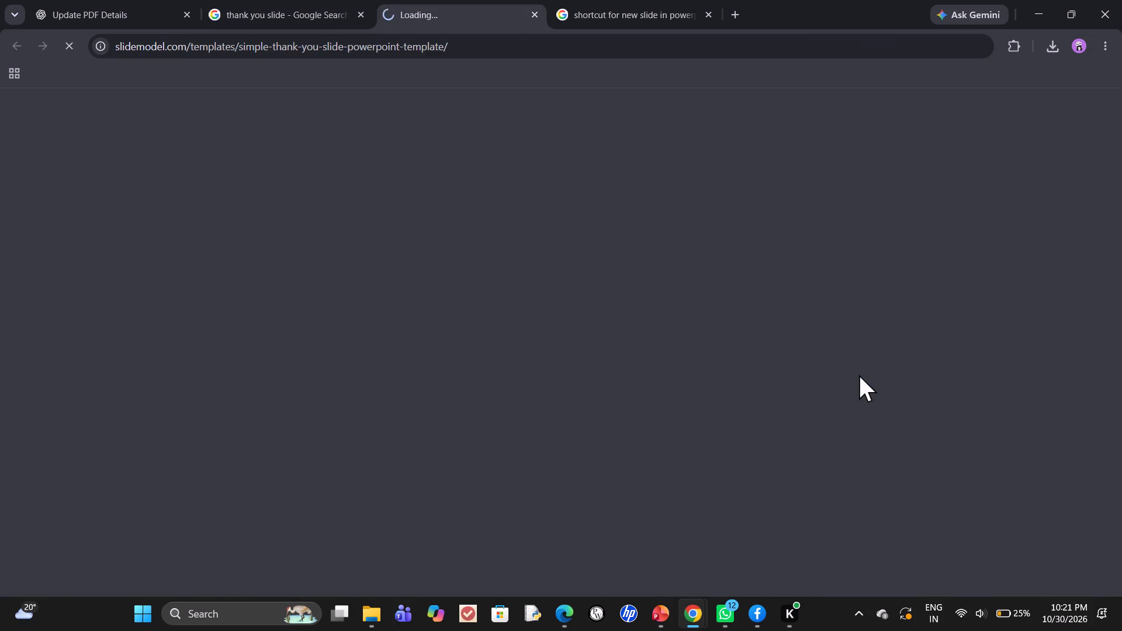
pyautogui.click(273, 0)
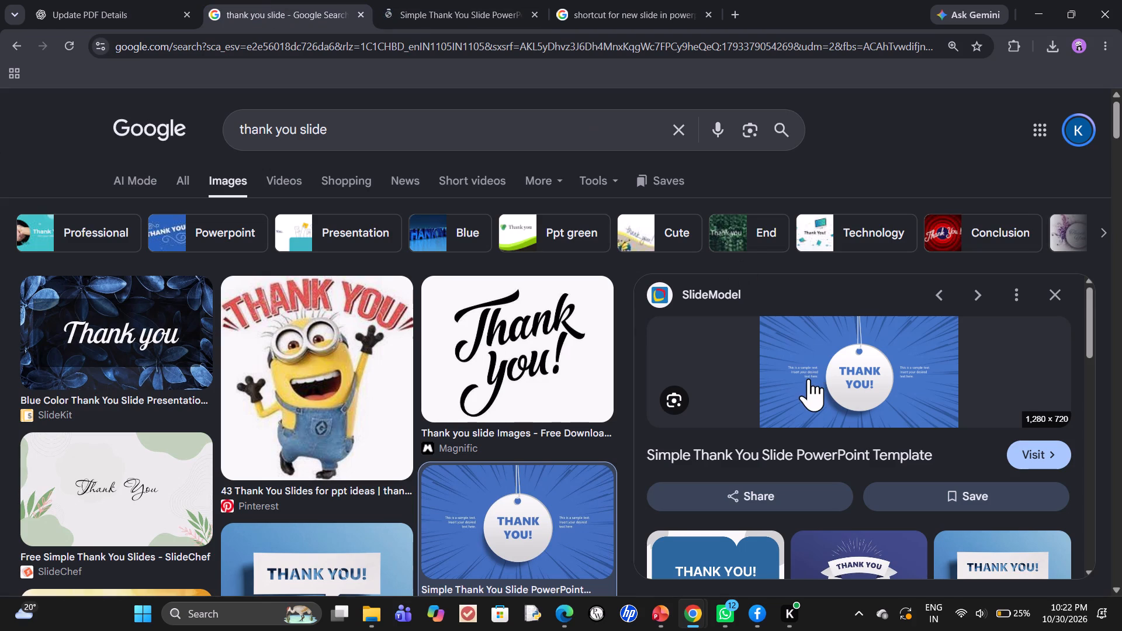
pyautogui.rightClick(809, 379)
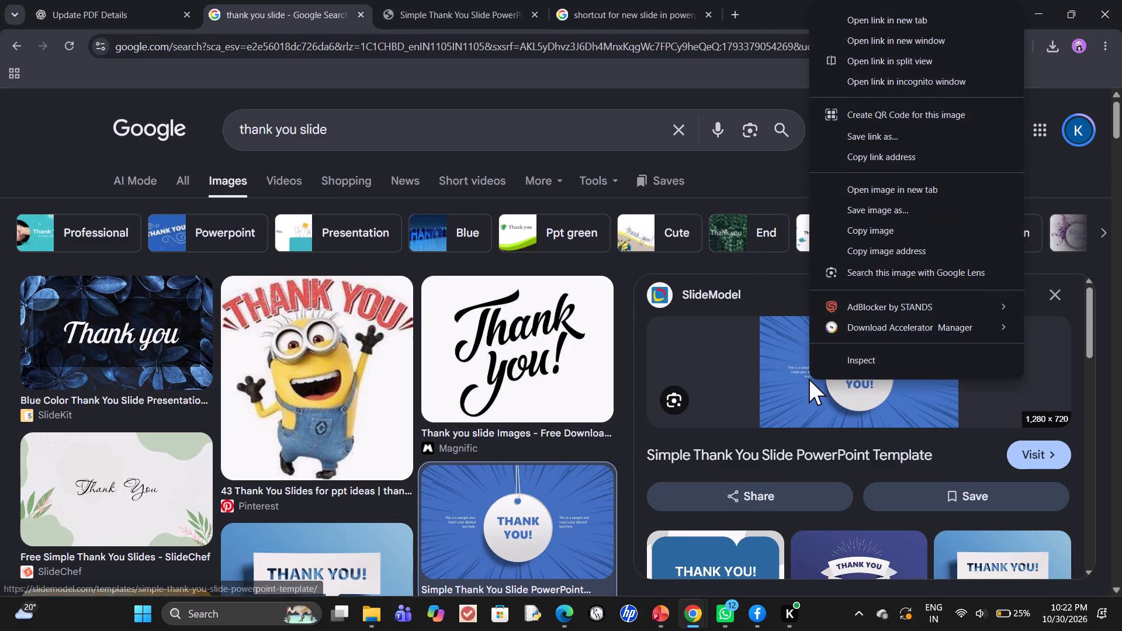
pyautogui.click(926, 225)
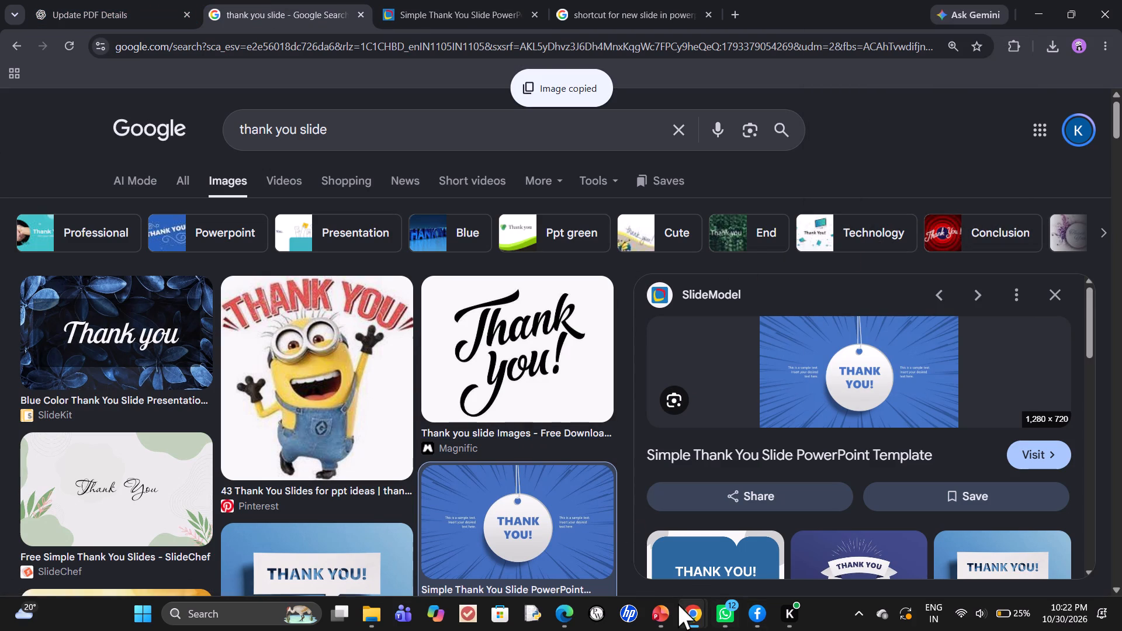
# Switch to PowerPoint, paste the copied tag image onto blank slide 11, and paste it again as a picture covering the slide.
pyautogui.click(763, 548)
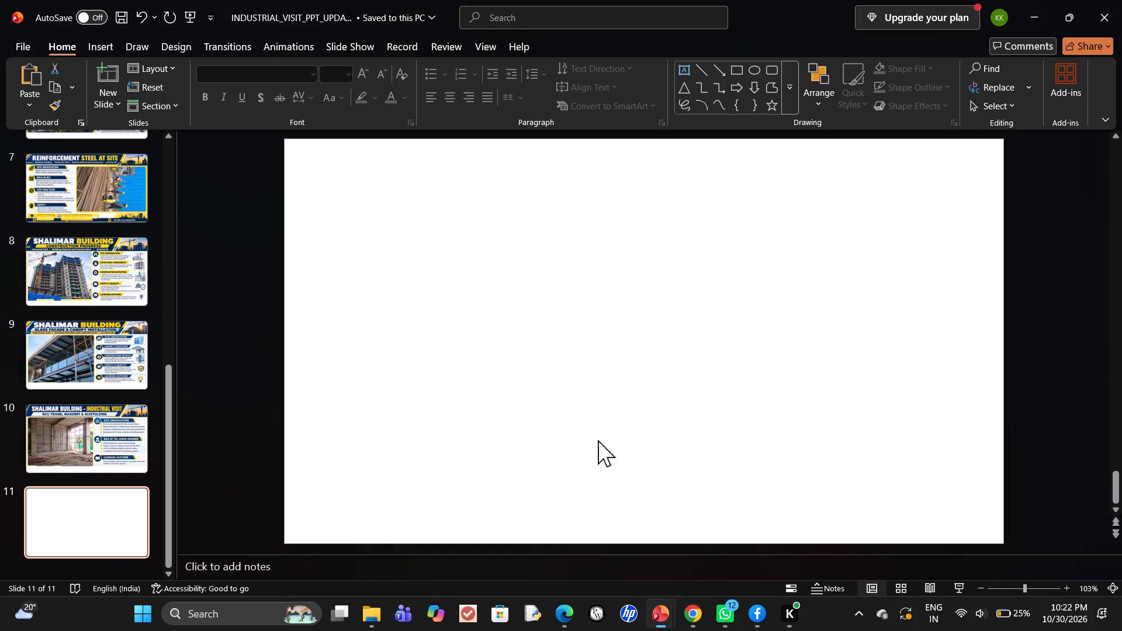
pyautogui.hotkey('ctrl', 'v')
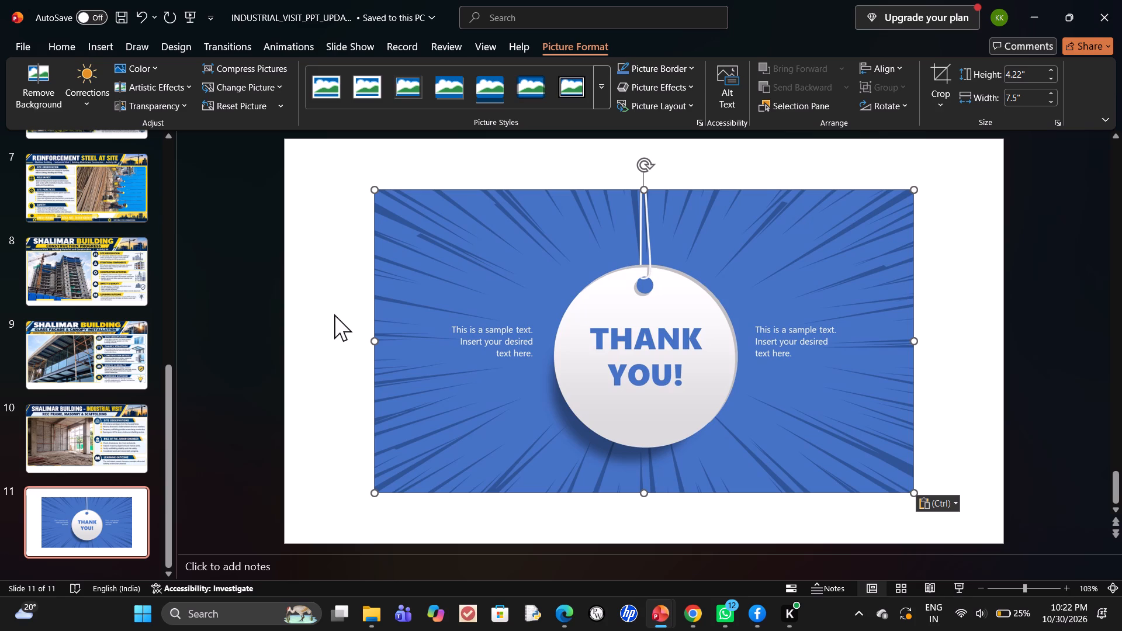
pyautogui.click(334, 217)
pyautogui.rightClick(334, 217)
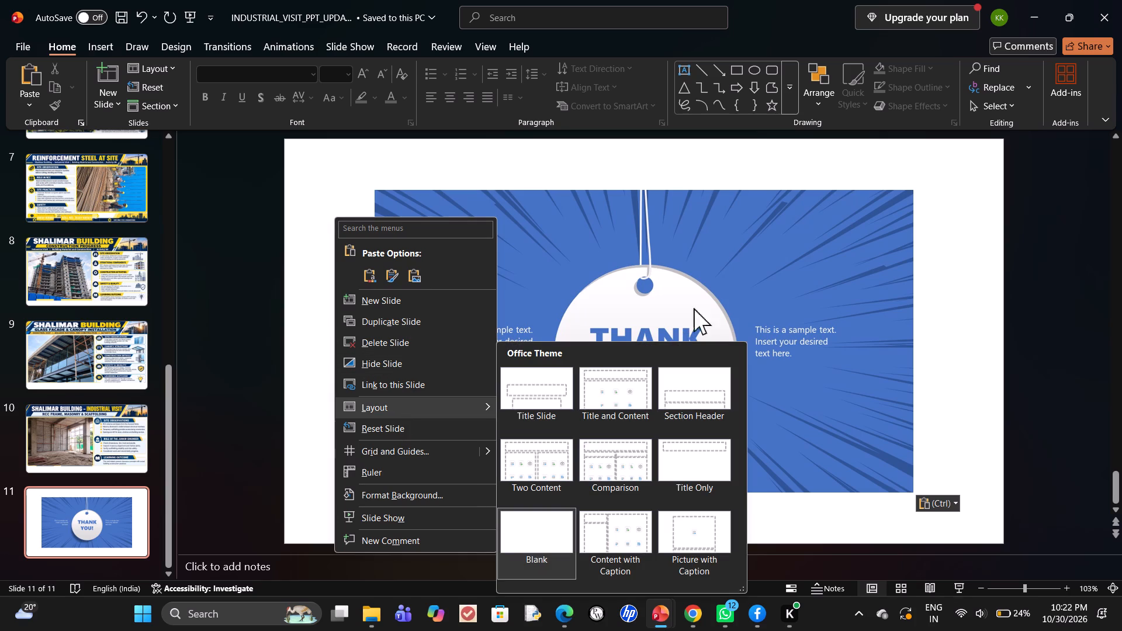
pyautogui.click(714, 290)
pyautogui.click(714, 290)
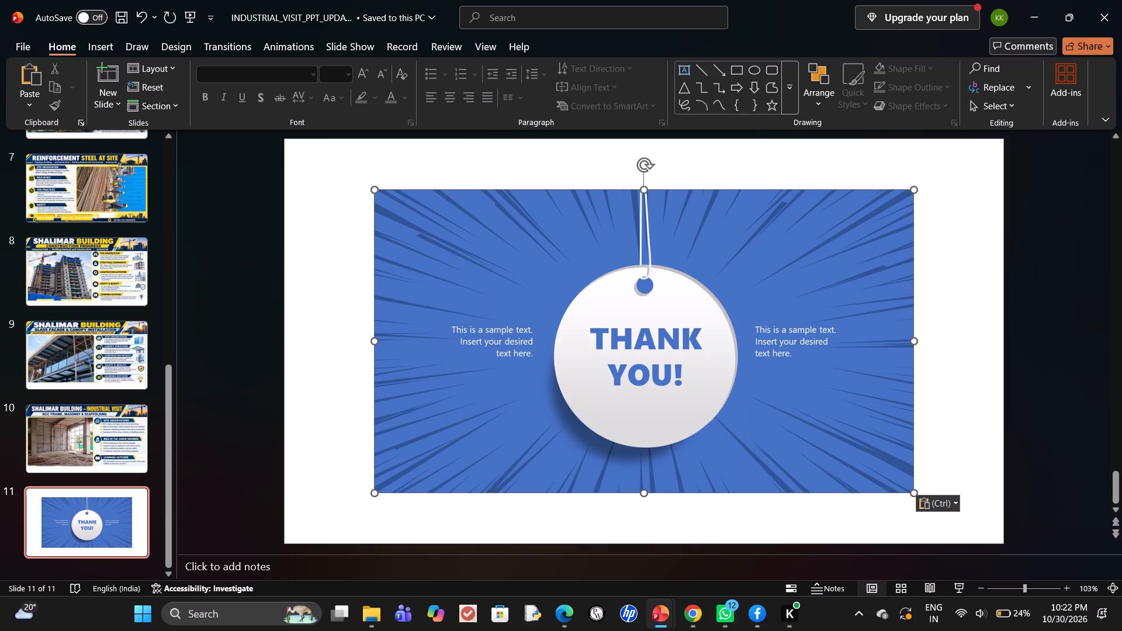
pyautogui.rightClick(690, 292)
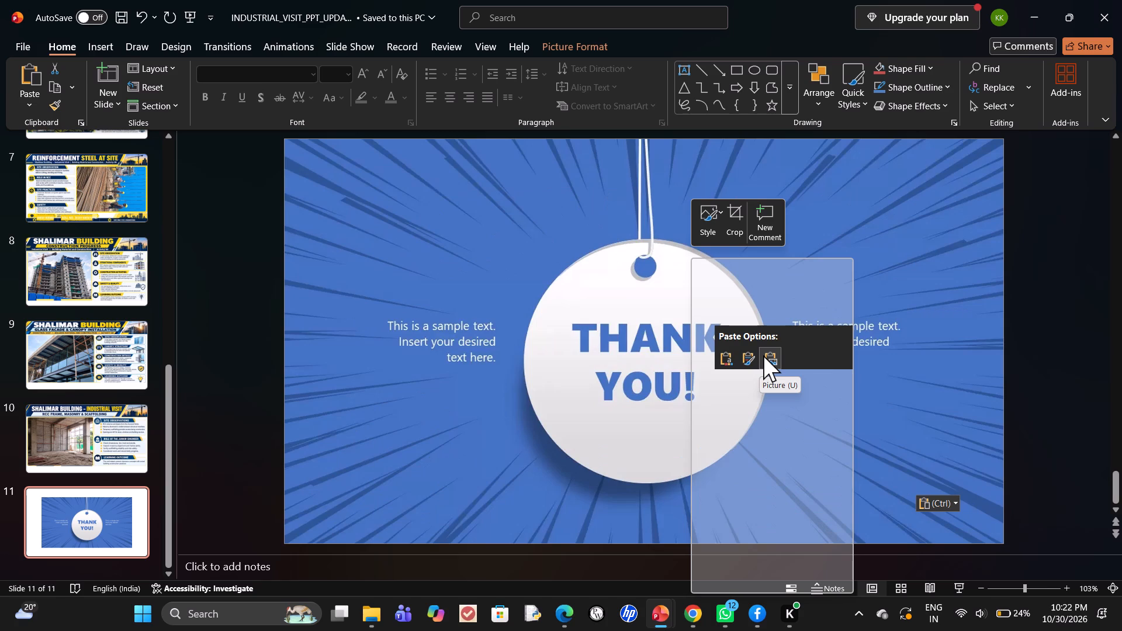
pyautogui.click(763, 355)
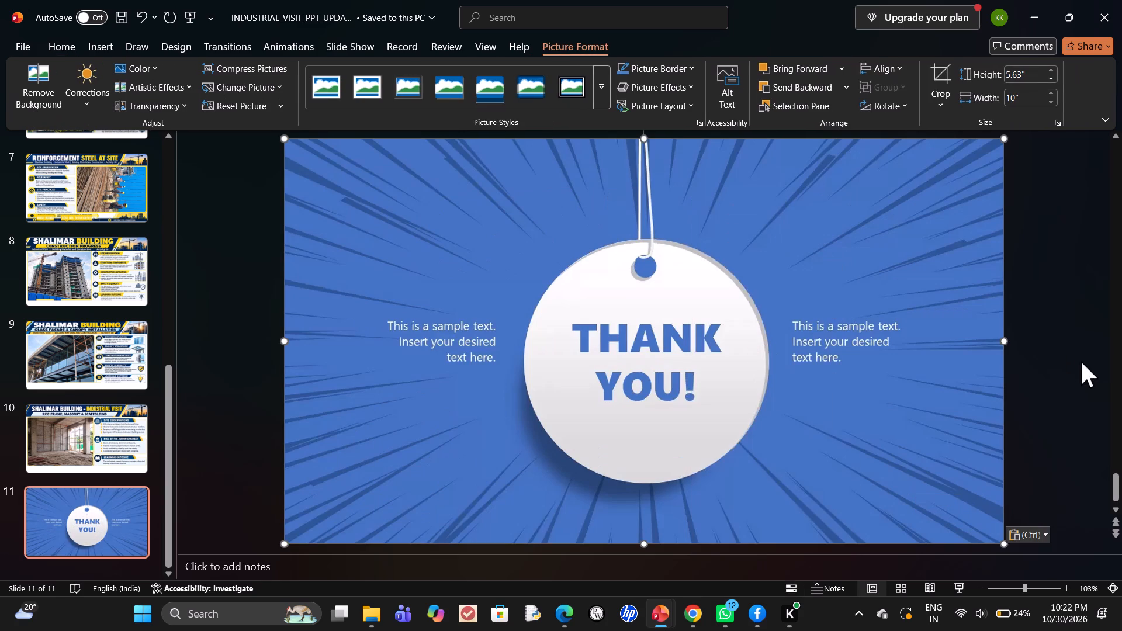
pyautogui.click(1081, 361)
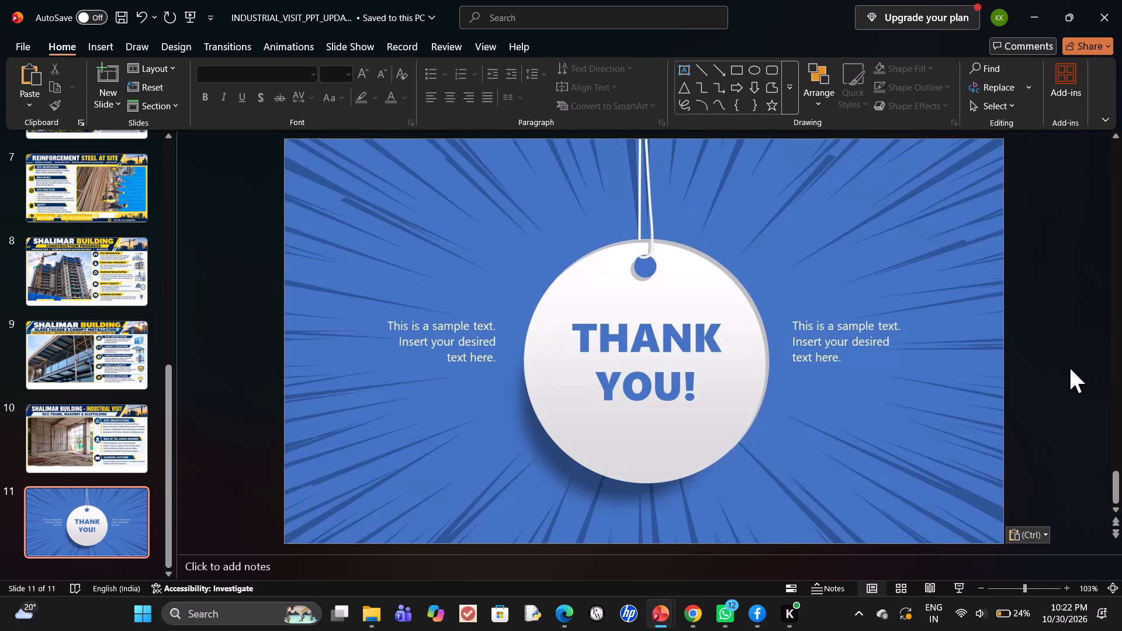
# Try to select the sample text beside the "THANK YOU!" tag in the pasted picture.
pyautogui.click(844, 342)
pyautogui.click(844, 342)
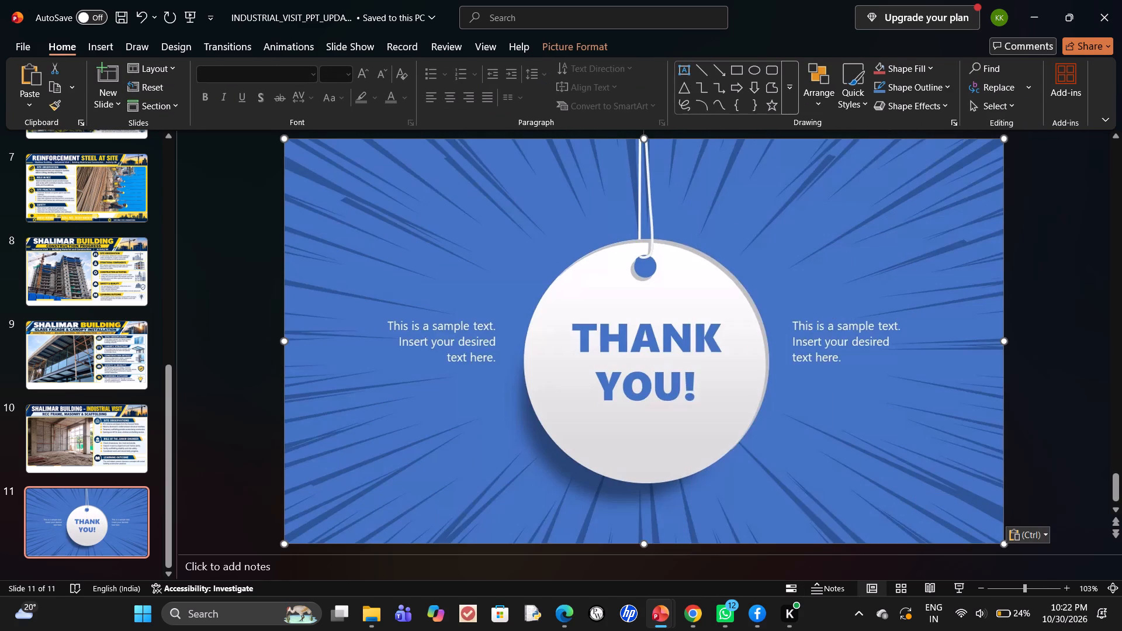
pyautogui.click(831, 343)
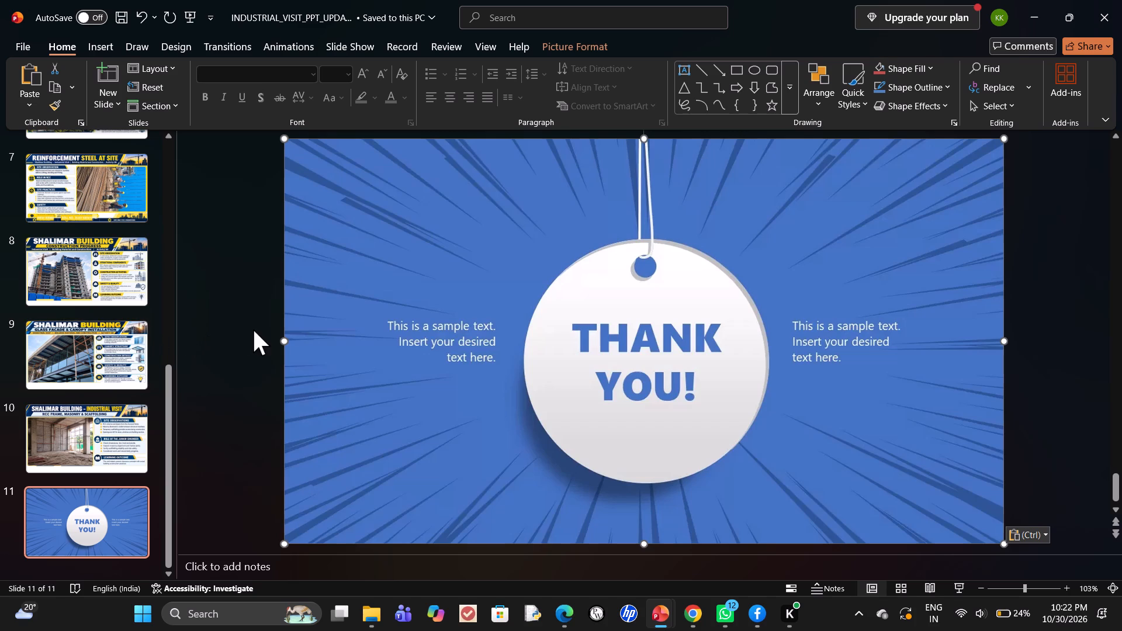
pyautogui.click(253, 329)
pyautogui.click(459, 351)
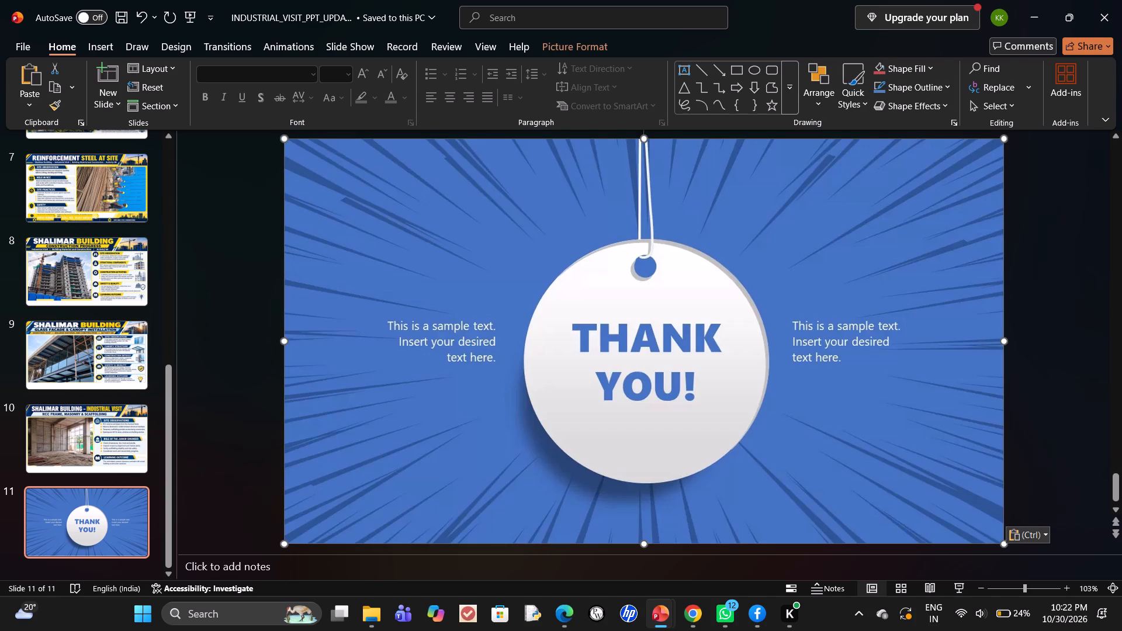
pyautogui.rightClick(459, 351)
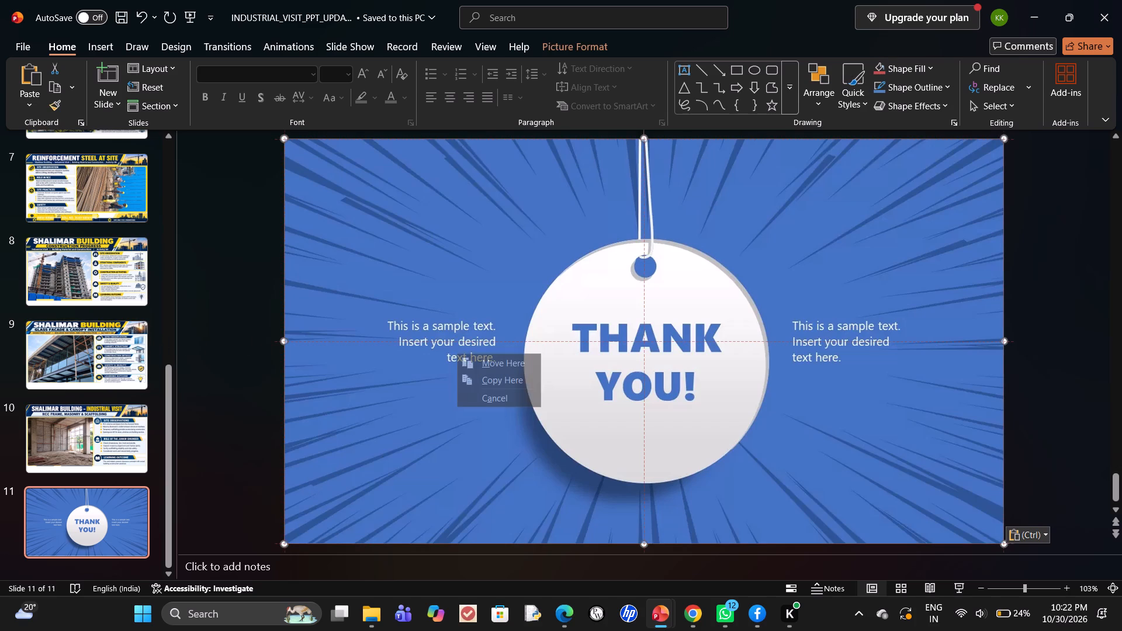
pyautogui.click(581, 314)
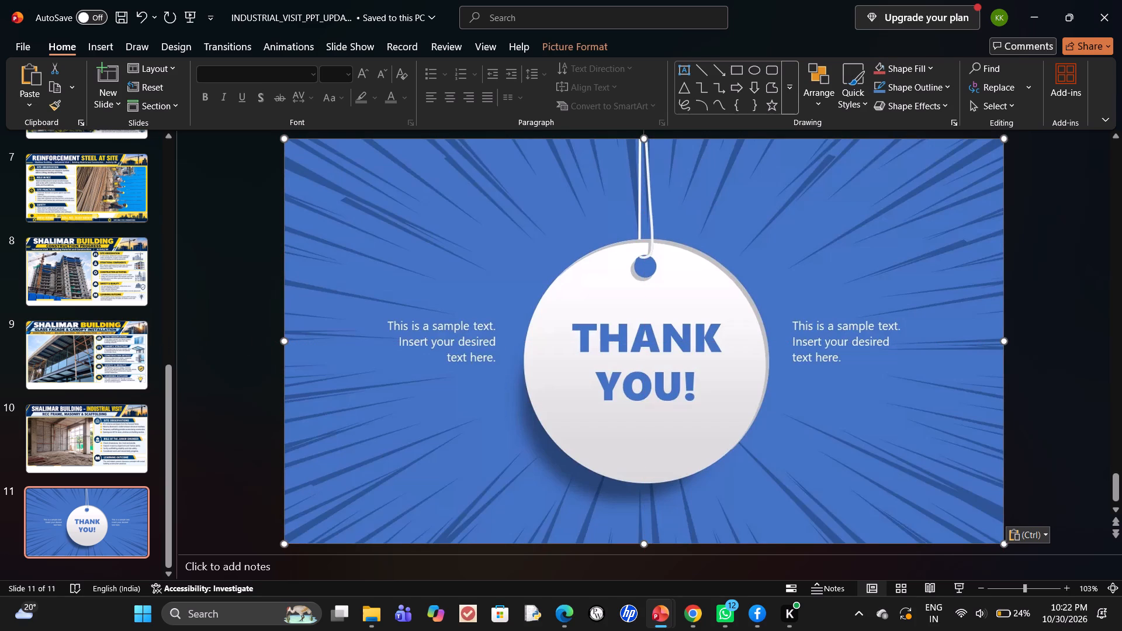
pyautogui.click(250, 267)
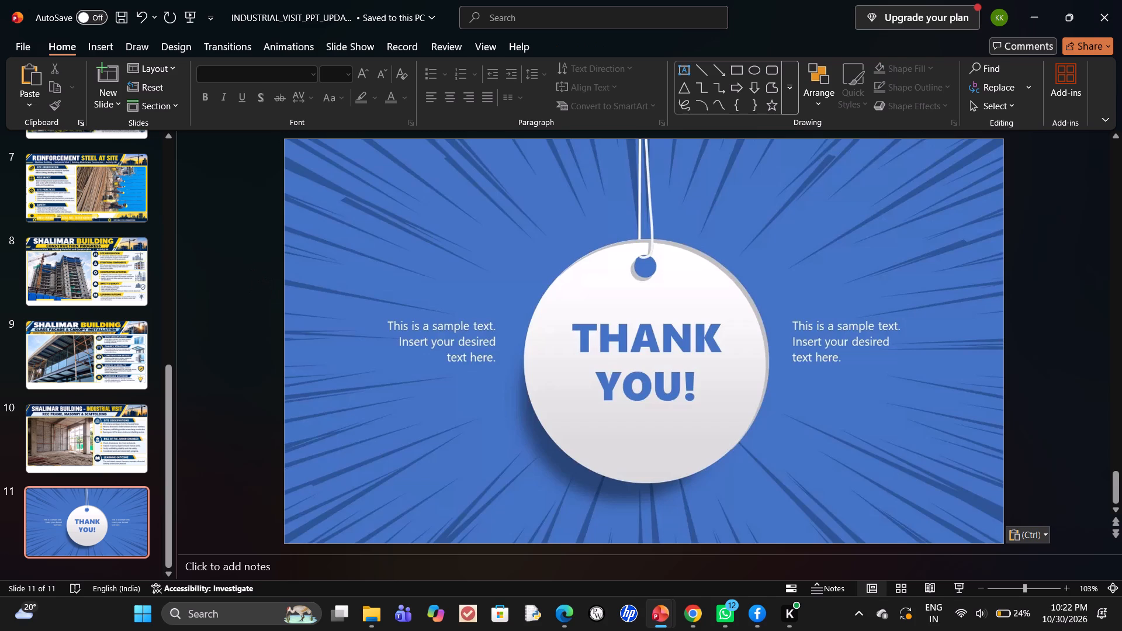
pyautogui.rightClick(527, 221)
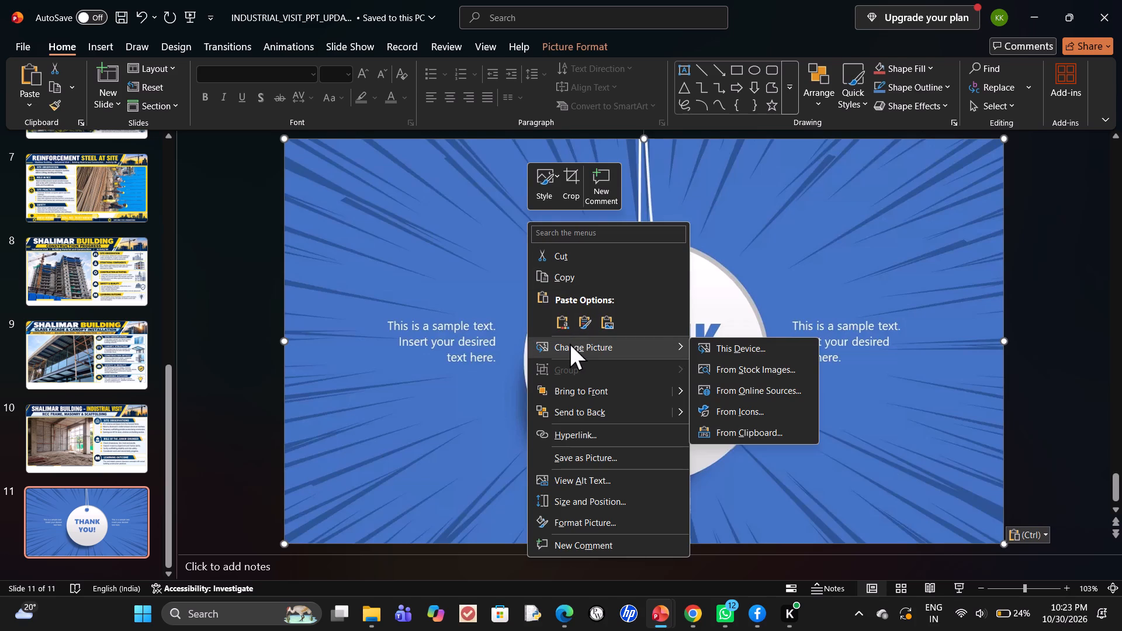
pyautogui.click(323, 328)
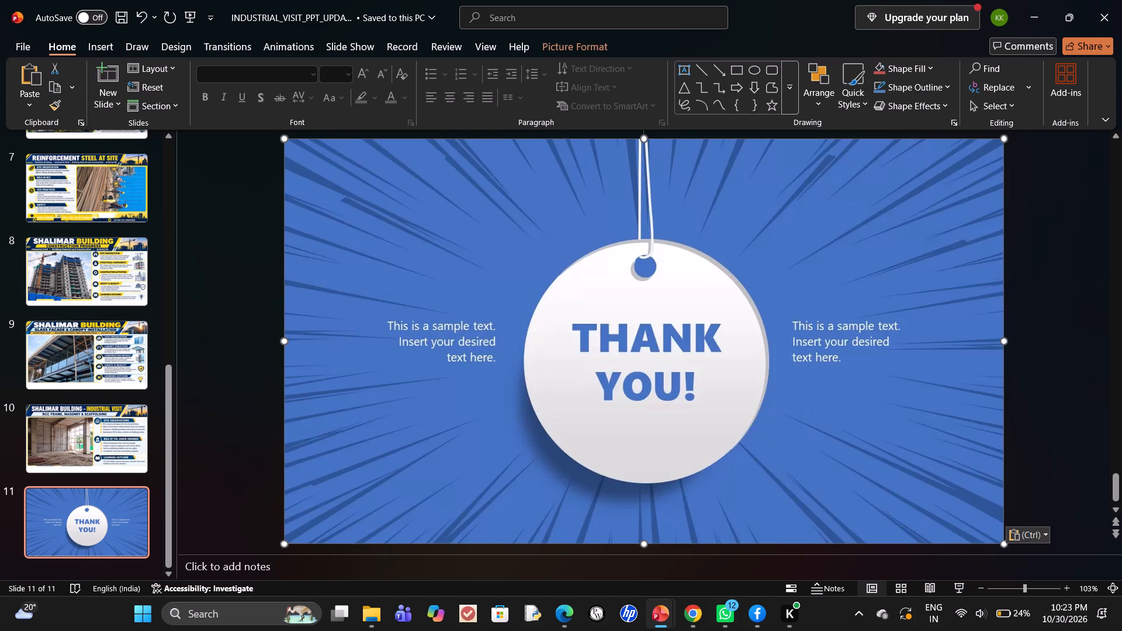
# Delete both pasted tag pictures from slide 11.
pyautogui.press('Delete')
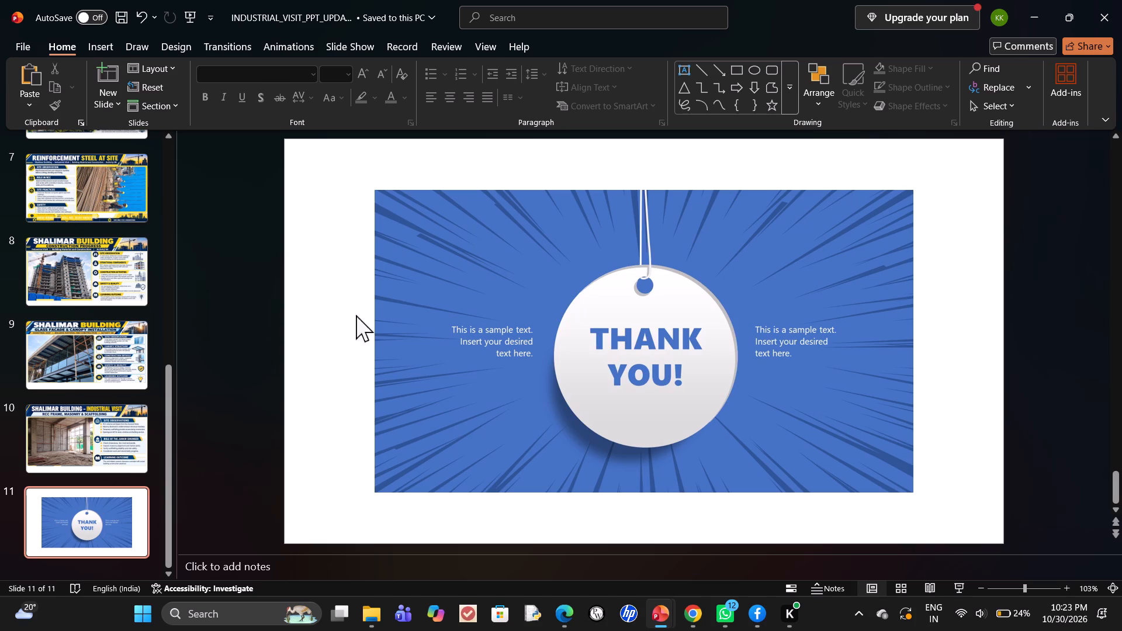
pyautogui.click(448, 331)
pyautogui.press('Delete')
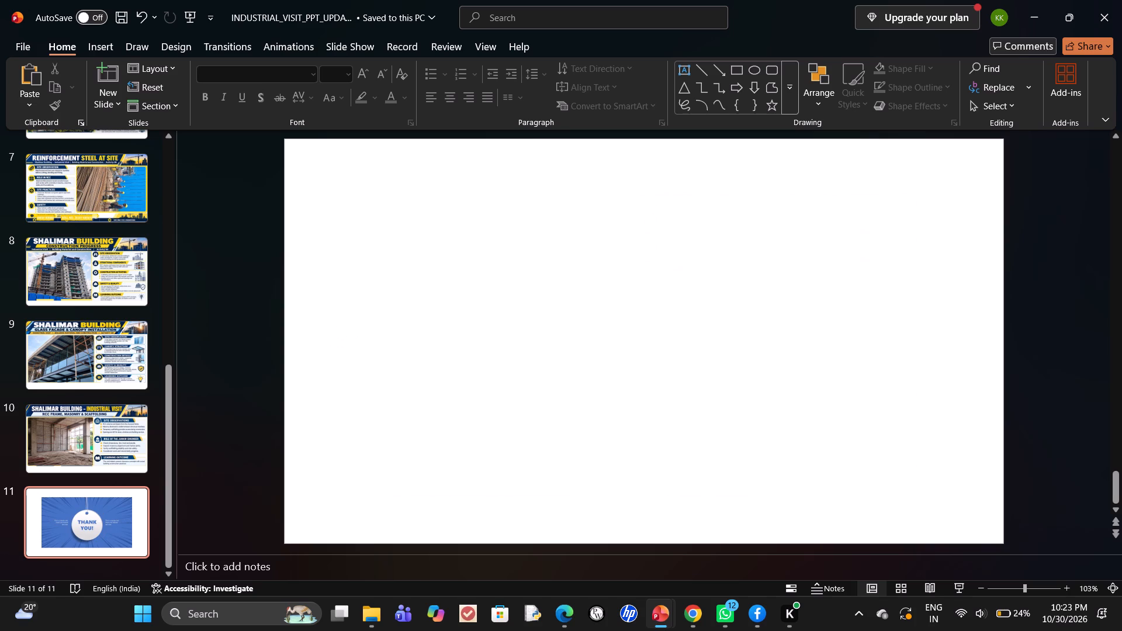
# Switch to the Chrome image results and copy iStock's blue "THANK YOU!" paper speech-bubble image.
pyautogui.click(696, 623)
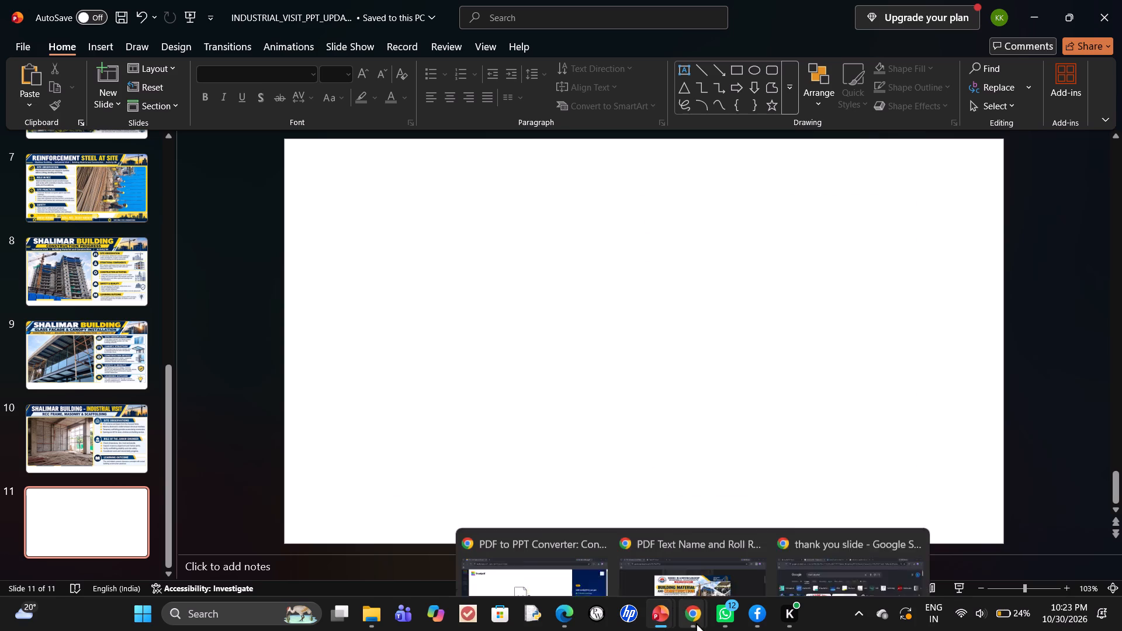
pyautogui.click(830, 552)
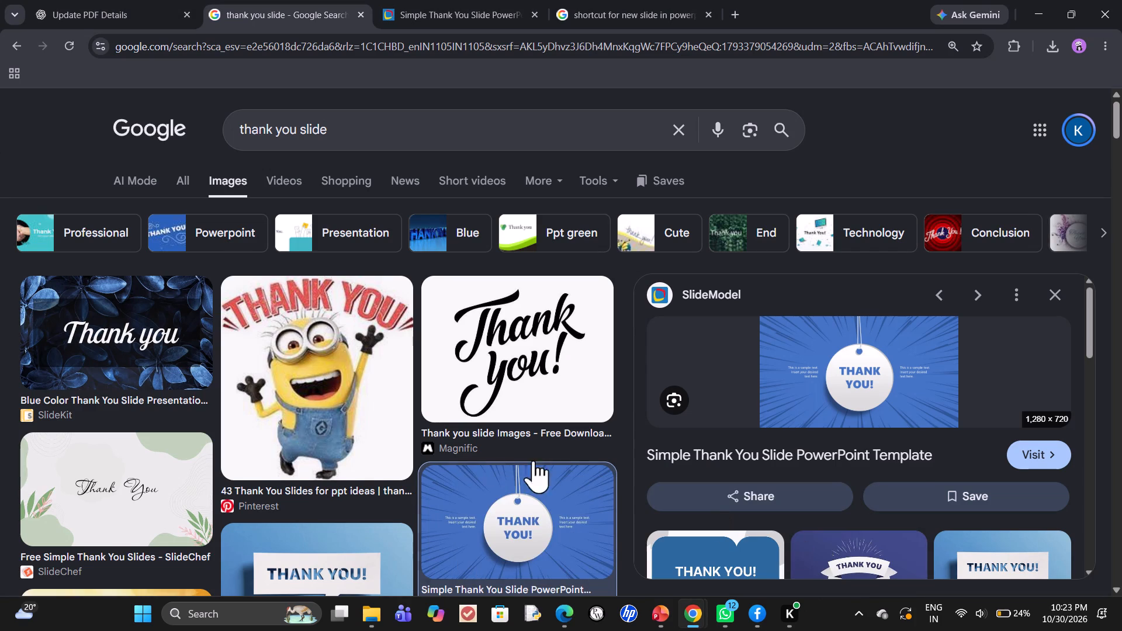
pyautogui.scroll(-2, 462, 455)
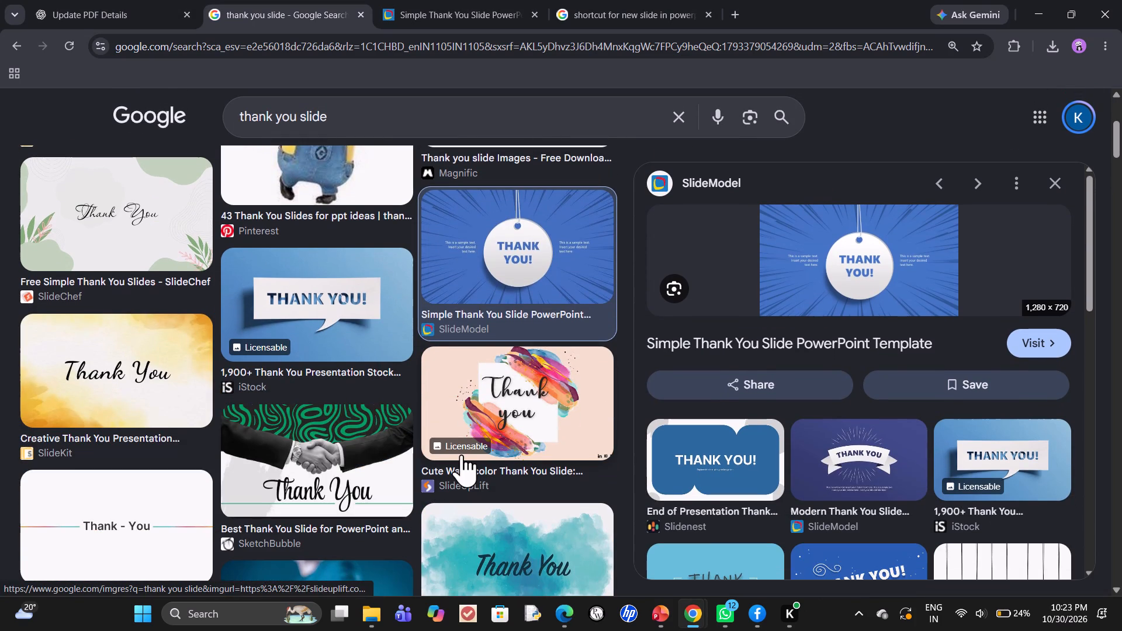
pyautogui.click(316, 314)
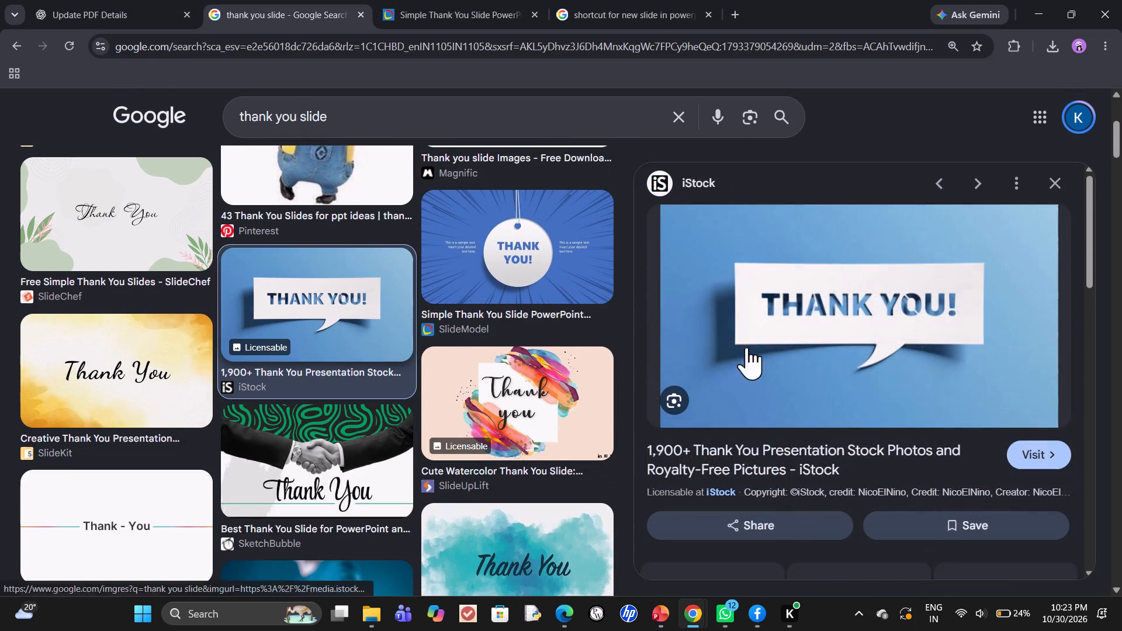
pyautogui.rightClick(902, 362)
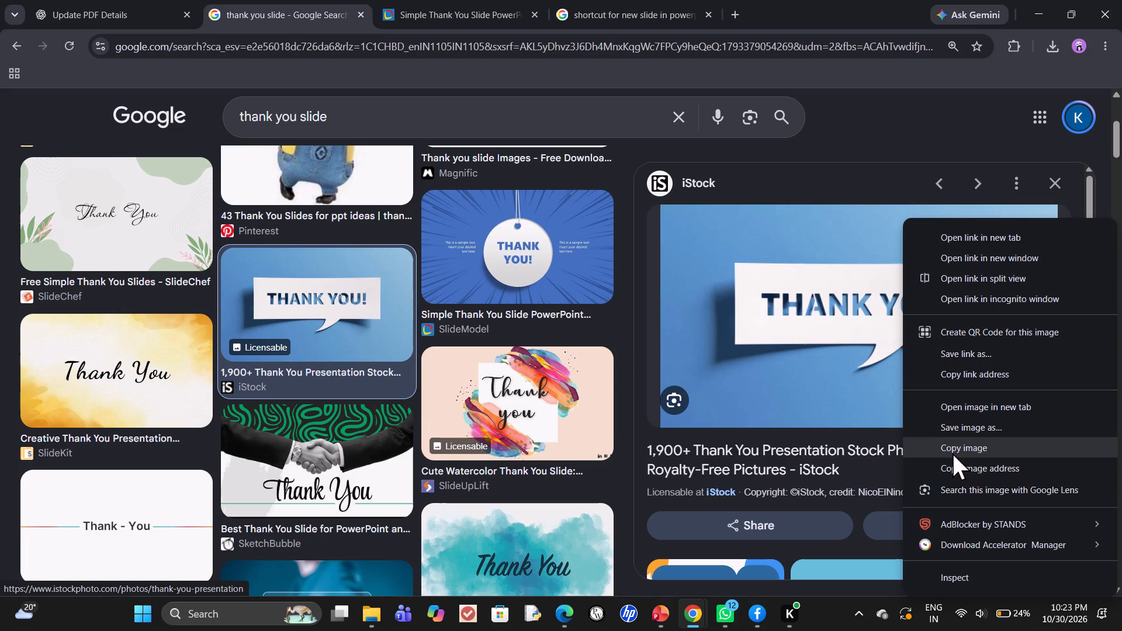
pyautogui.click(953, 453)
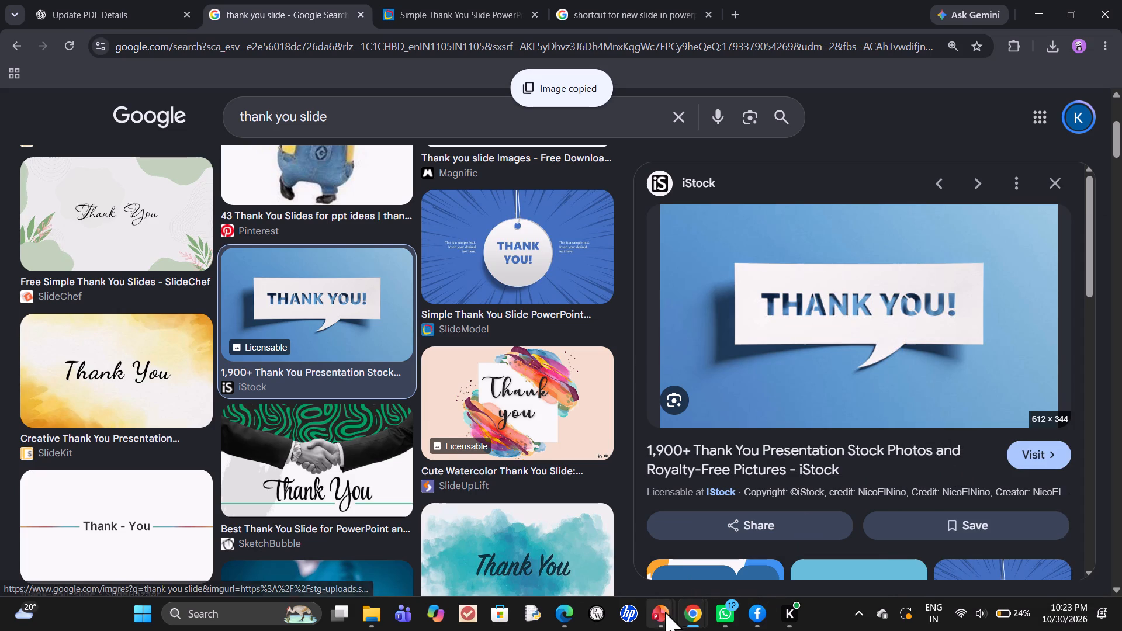
# Switch to PowerPoint, paste the speech-bubble image onto slide 11, and paste it again as a larger centred picture.
pyautogui.click(811, 551)
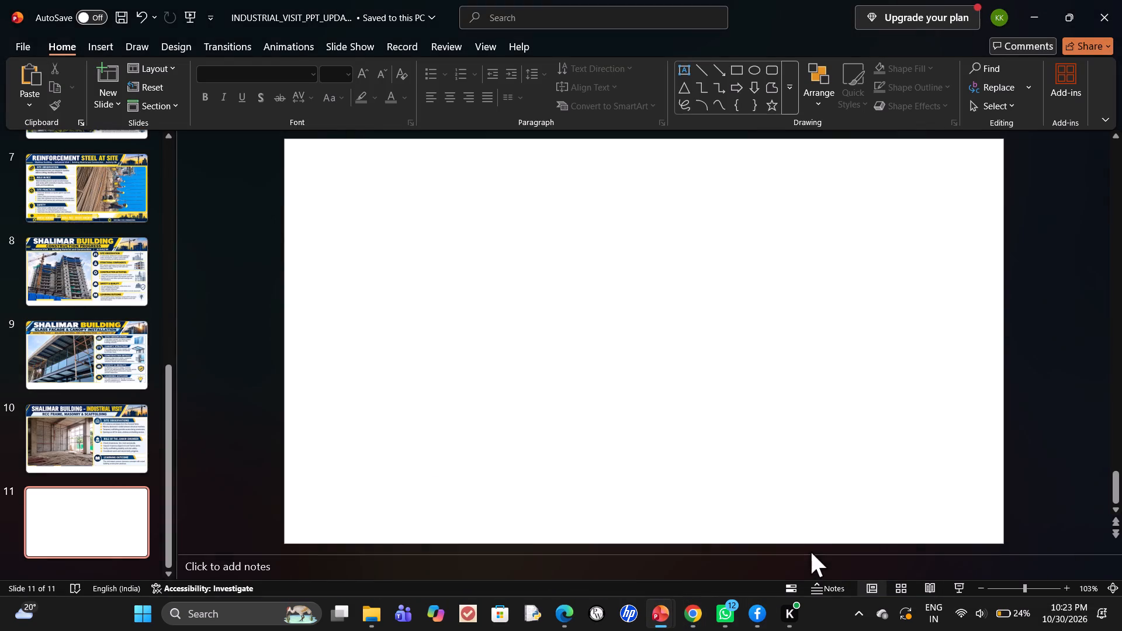
pyautogui.hotkey('ctrl', 'v')
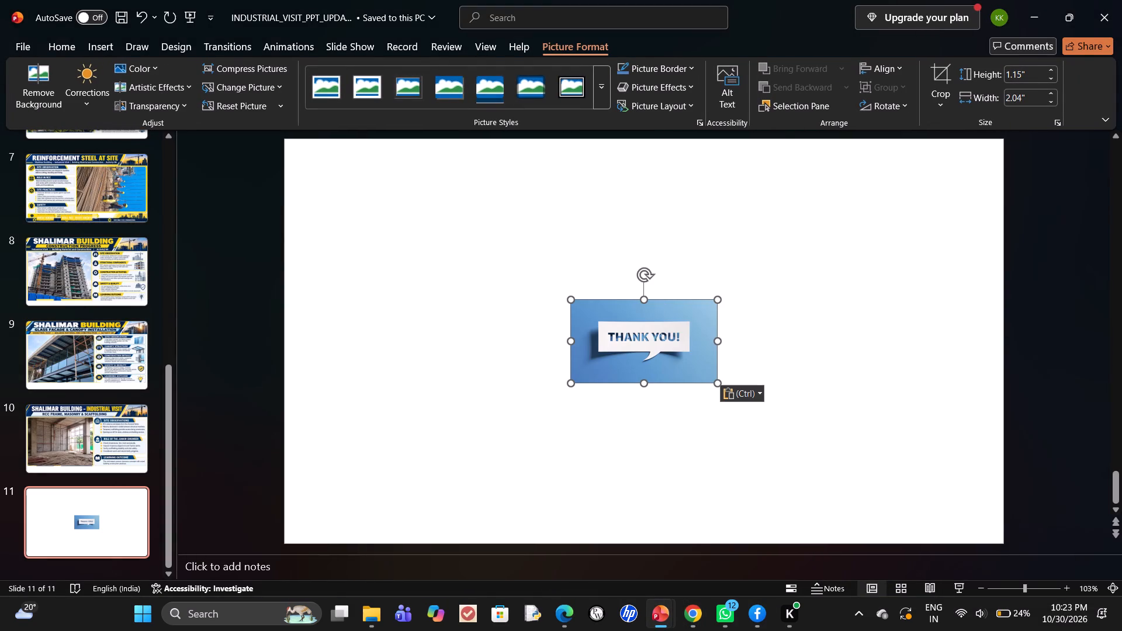
pyautogui.rightClick(649, 346)
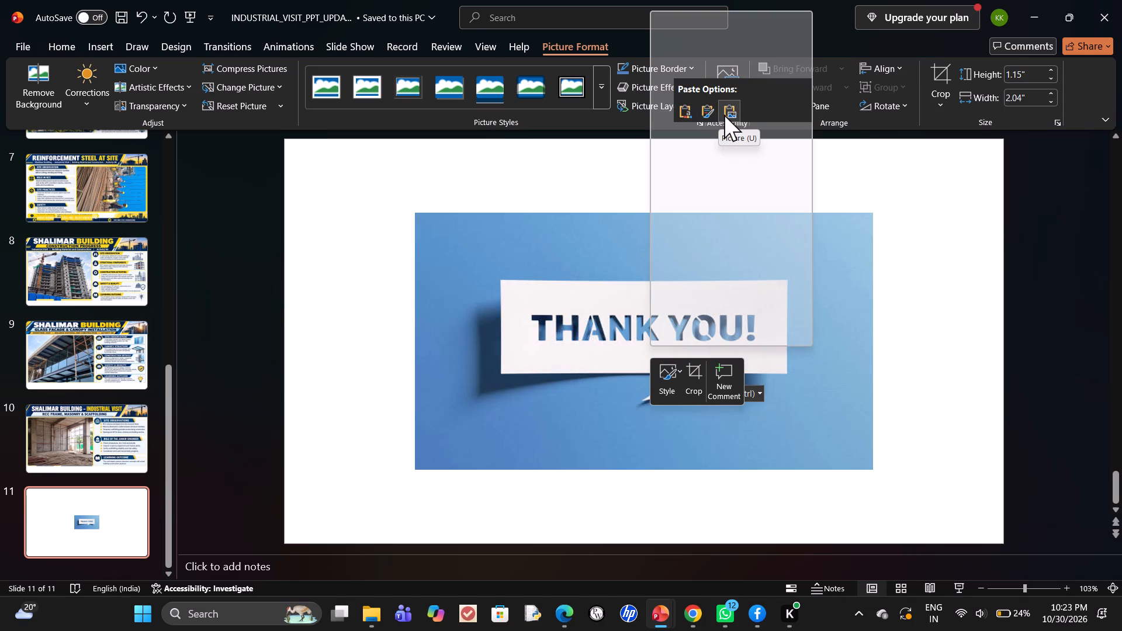
pyautogui.click(724, 115)
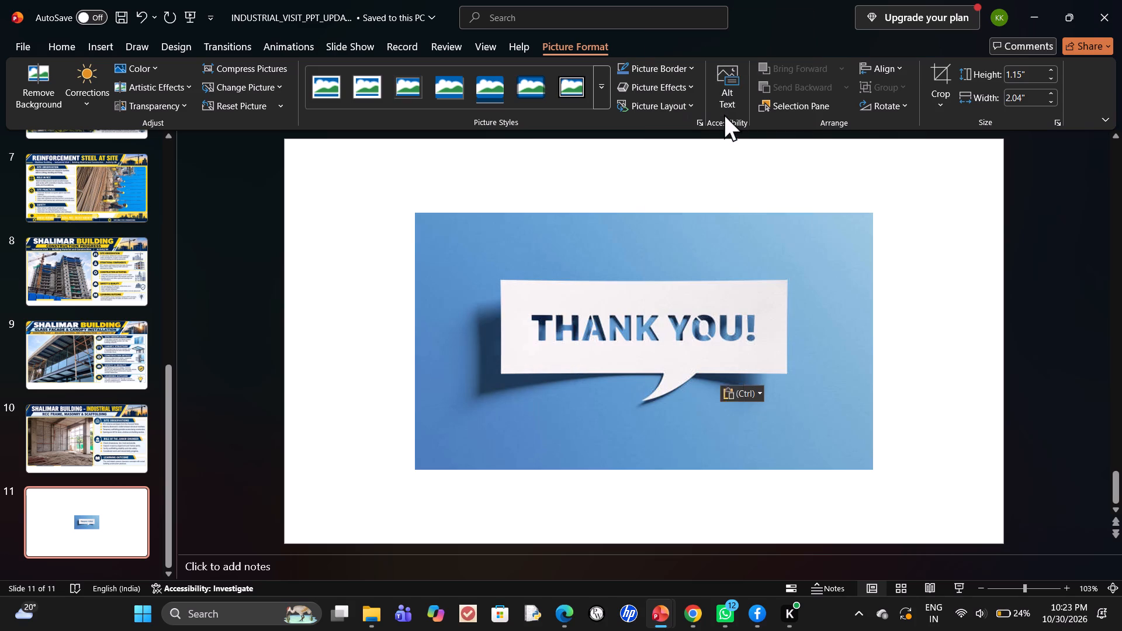
pyautogui.click(1121, 303)
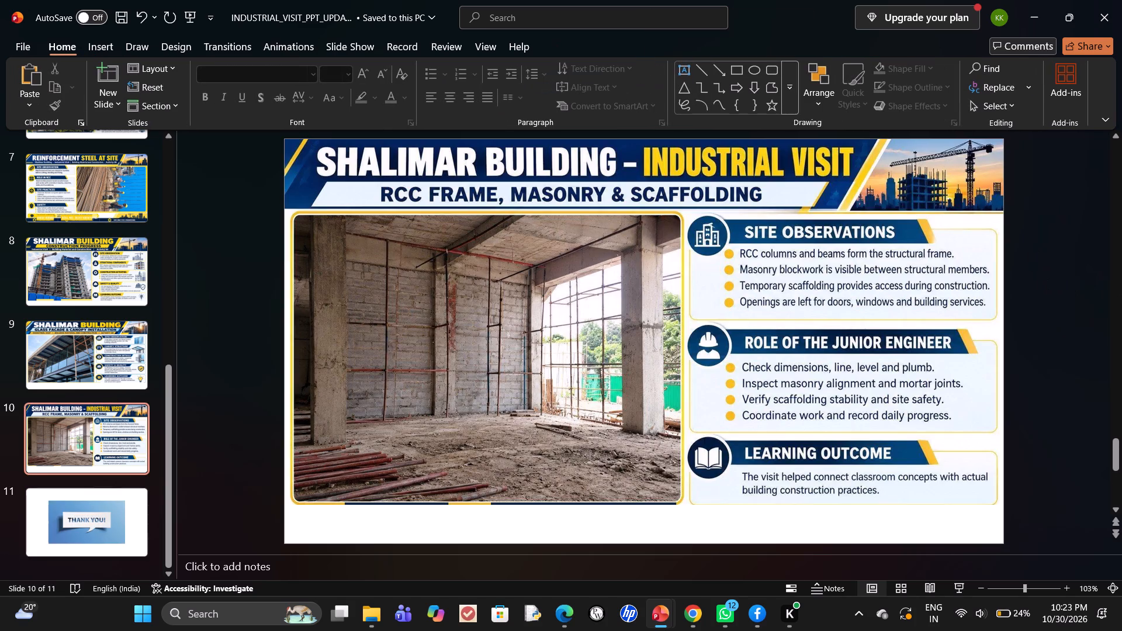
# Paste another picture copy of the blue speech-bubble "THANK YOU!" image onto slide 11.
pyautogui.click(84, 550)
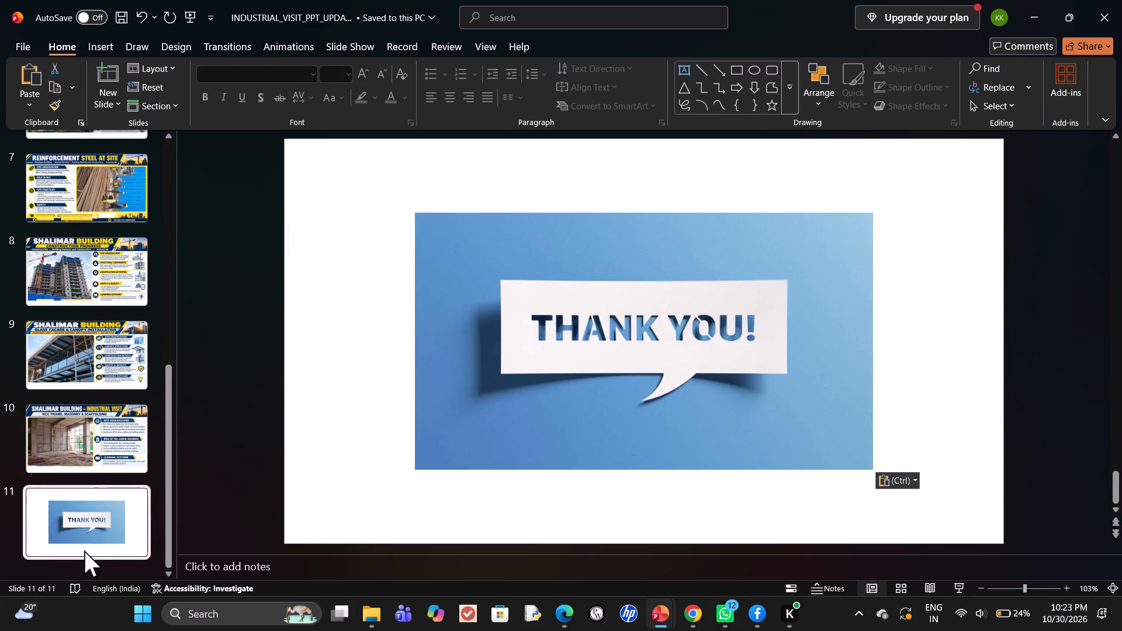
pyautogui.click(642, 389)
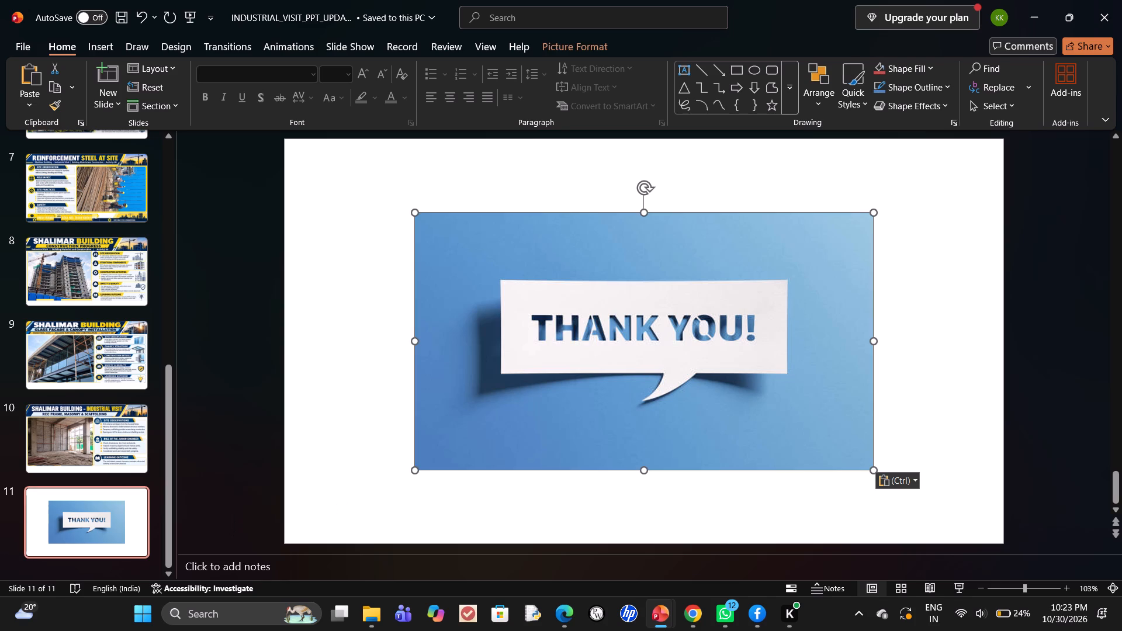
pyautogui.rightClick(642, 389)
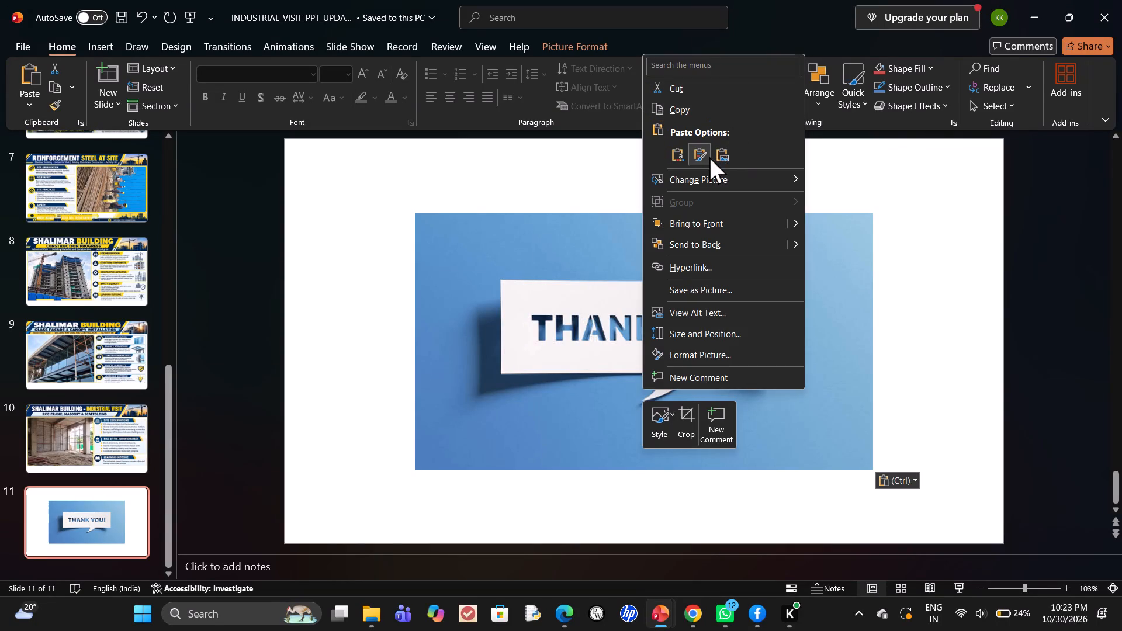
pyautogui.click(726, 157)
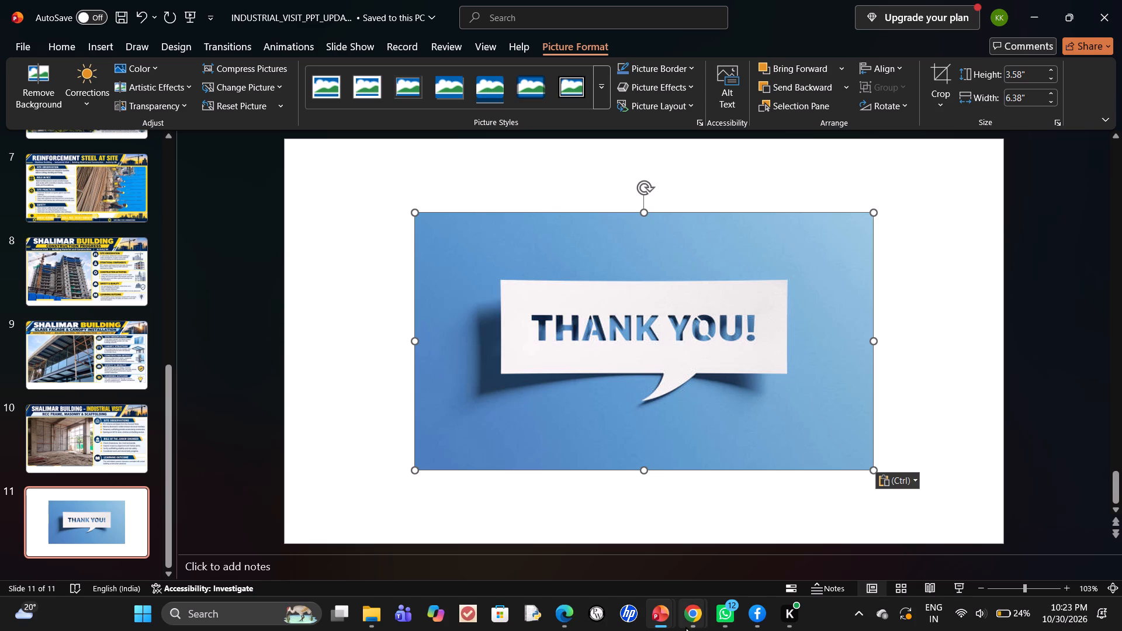
# Switch to the Chrome image results and copy SlideKit's dark-blue leaf "Thank you" image.
pyautogui.click(833, 547)
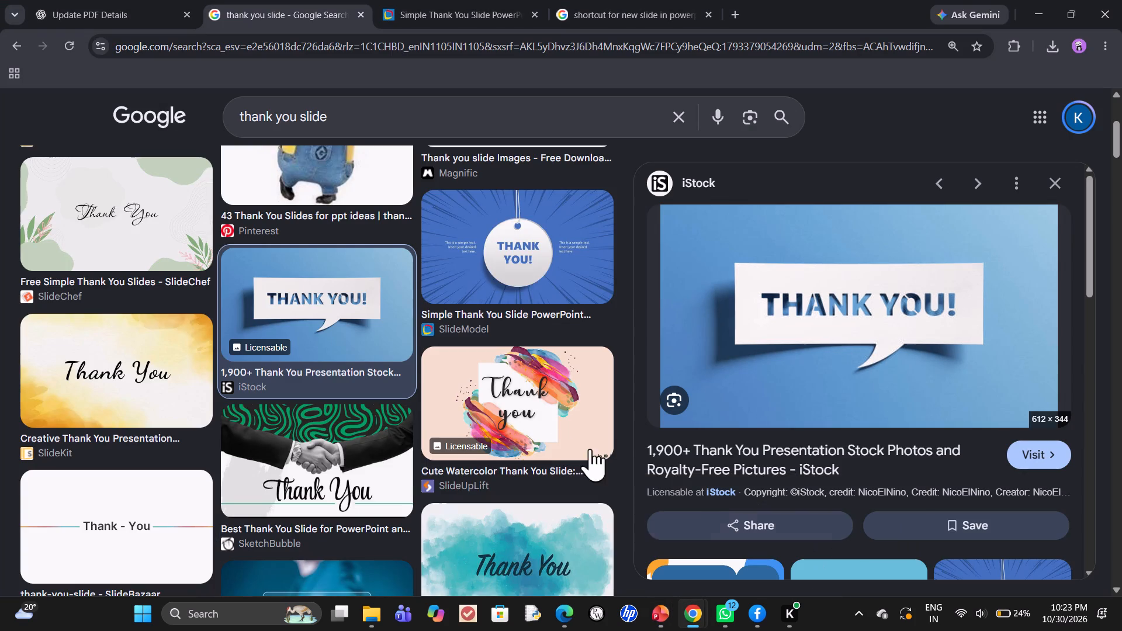
pyautogui.scroll(6, 556, 430)
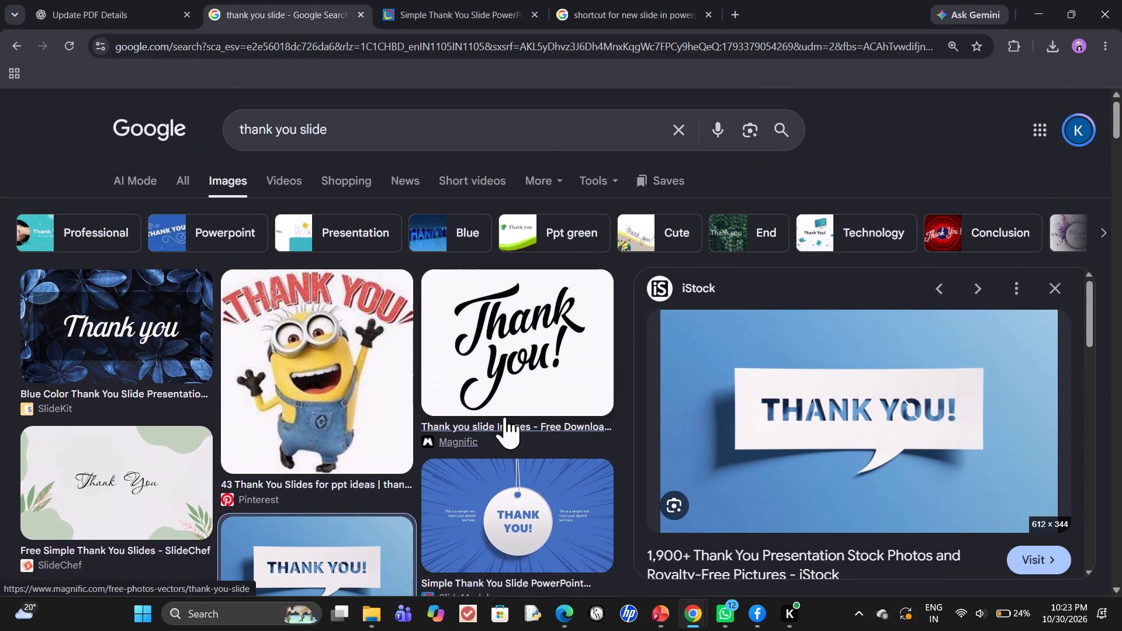
pyautogui.click(157, 330)
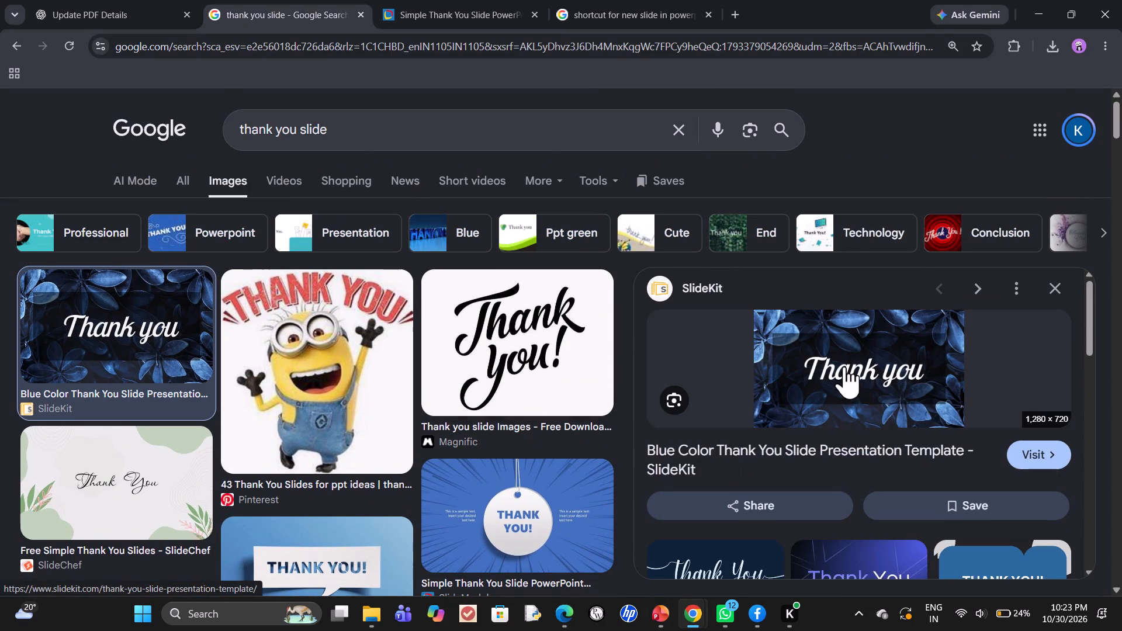
pyautogui.rightClick(844, 366)
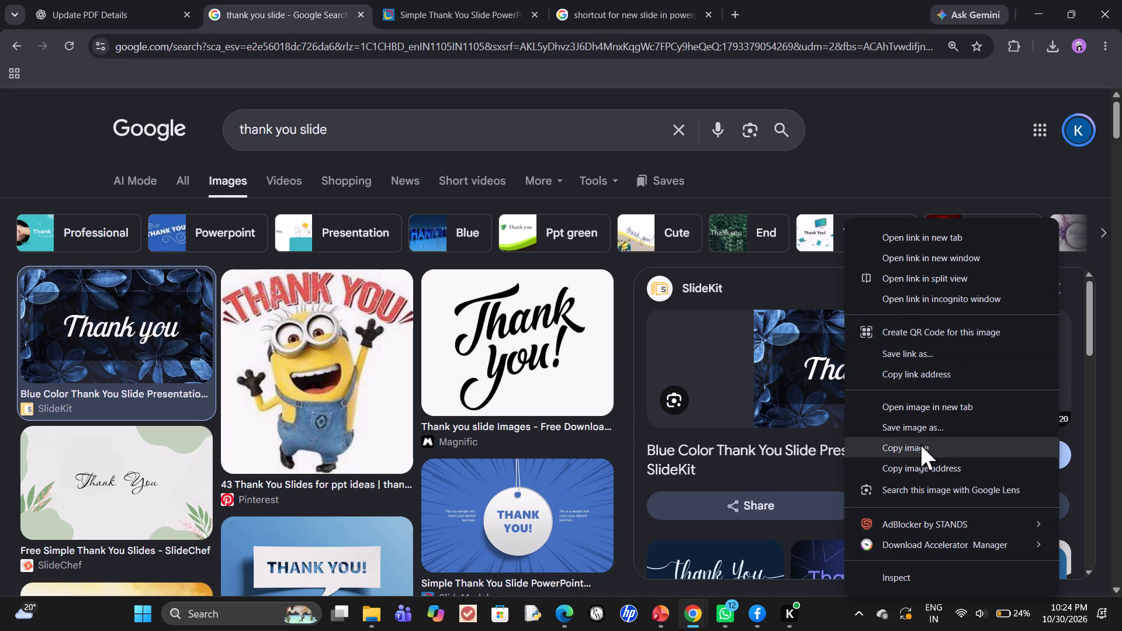
pyautogui.click(919, 444)
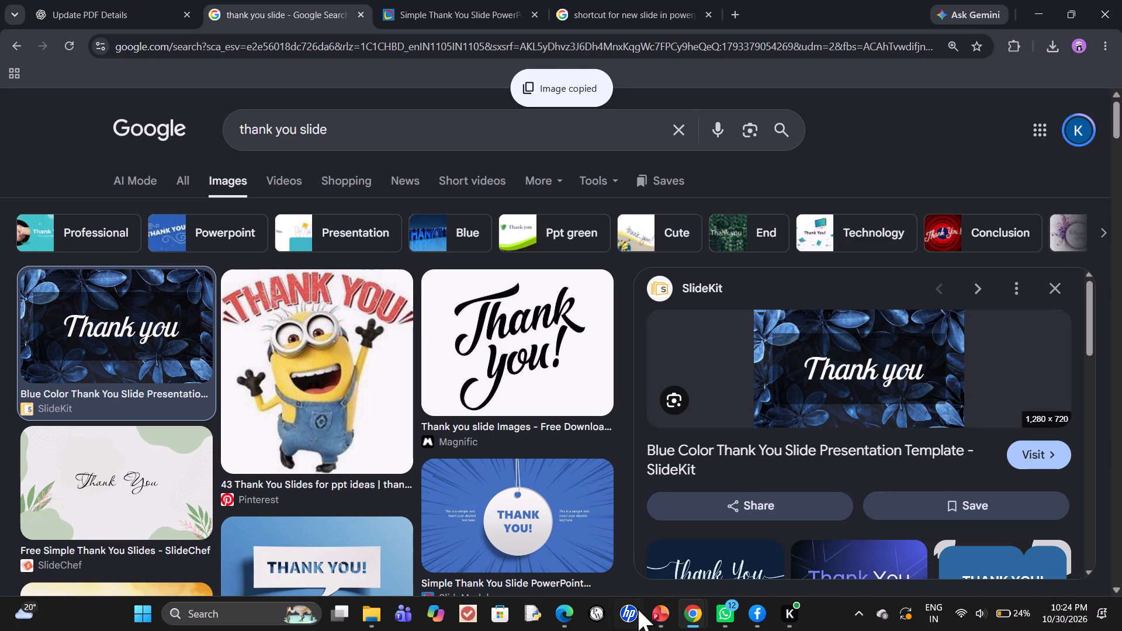
# Switch to the industrial visit presentation in PowerPoint and delete all speech-bubble pictures from slide 11.
pyautogui.click(792, 542)
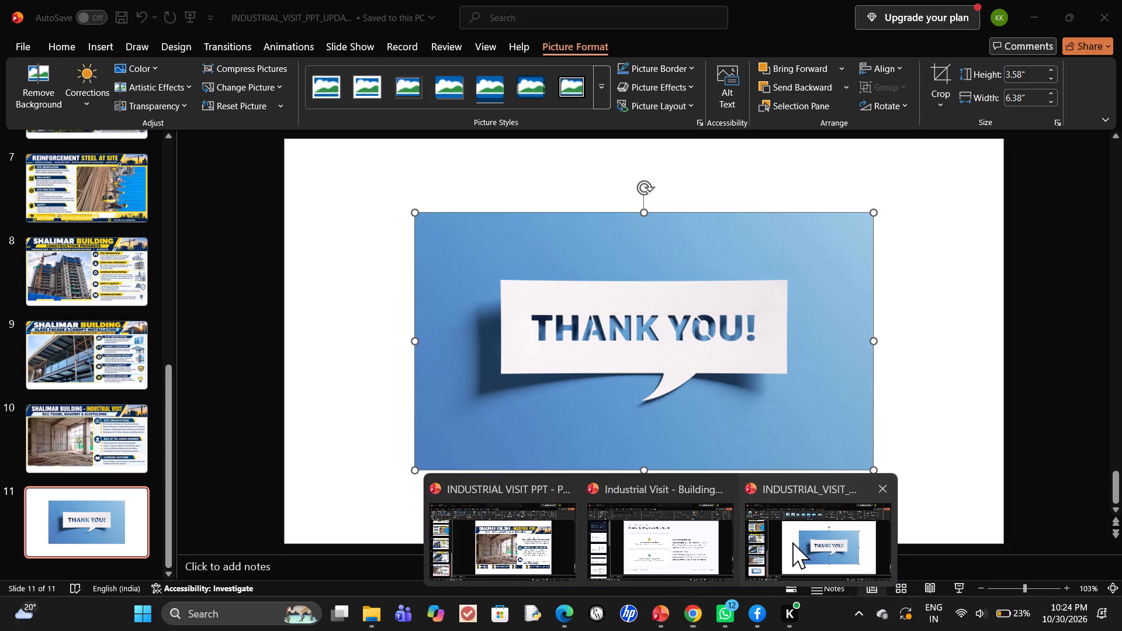
pyautogui.press('Delete')
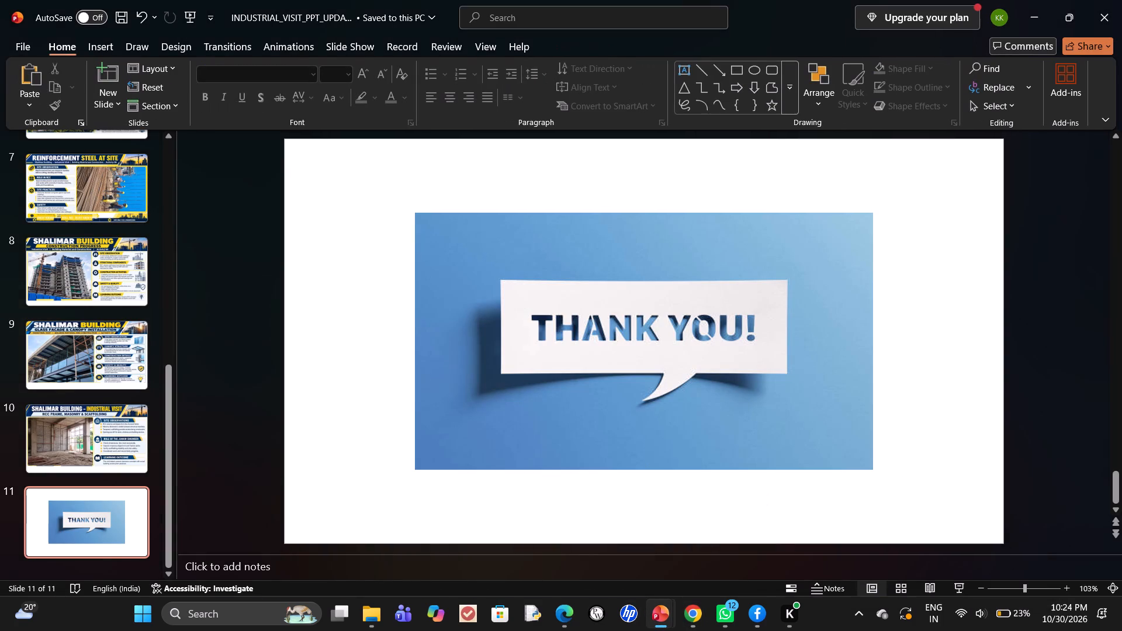
pyautogui.click(714, 441)
pyautogui.press('Delete')
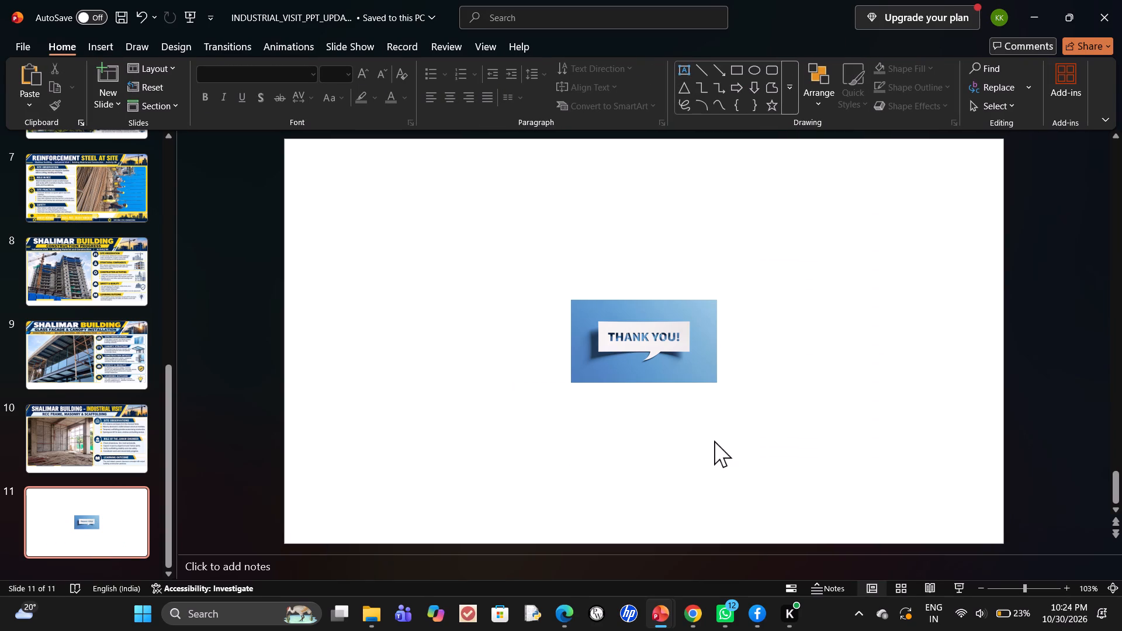
pyautogui.click(674, 360)
pyautogui.press('Delete')
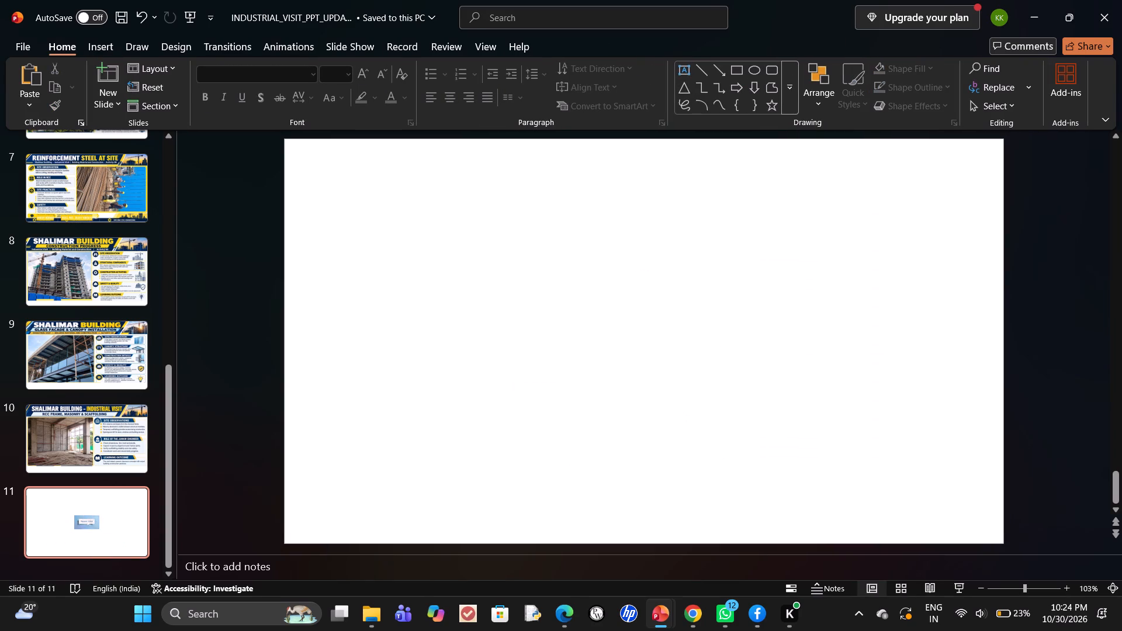
# Paste the blue leaf "Thank you" image onto slide 11, and paste it again as a picture filling the slide.
pyautogui.hotkey('ctrl', 'v')
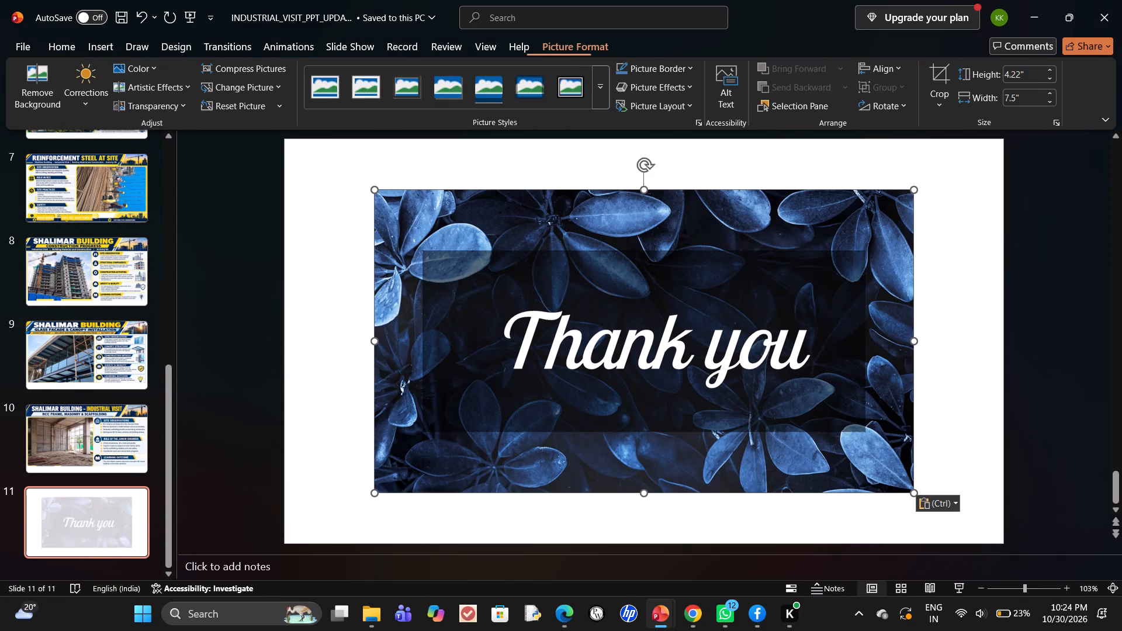
pyautogui.click(639, 356)
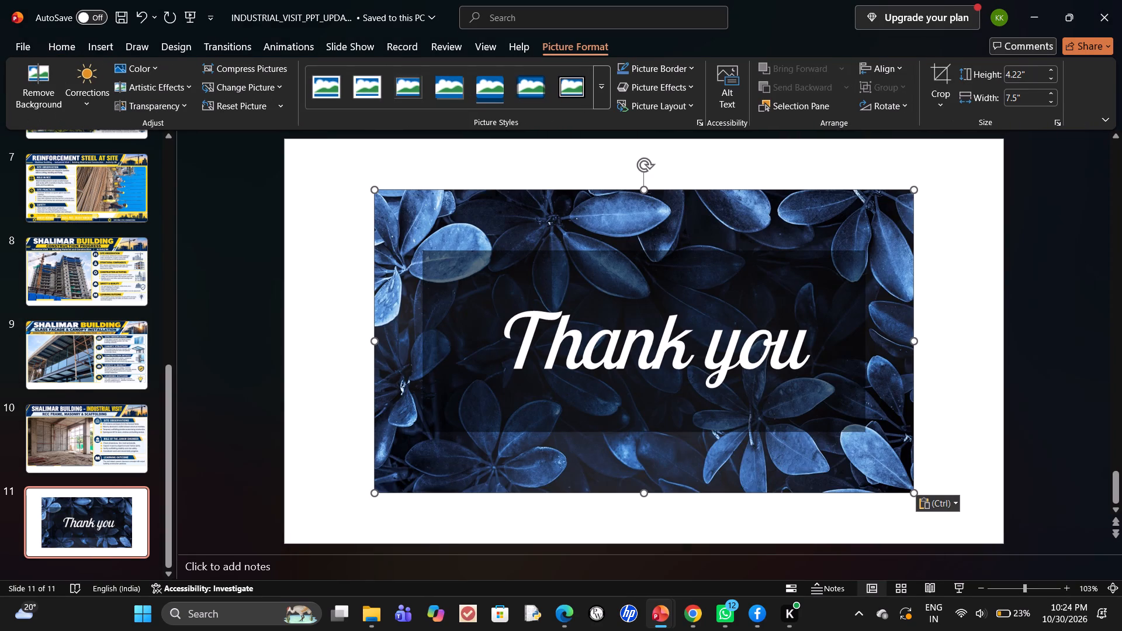
pyautogui.click(639, 356)
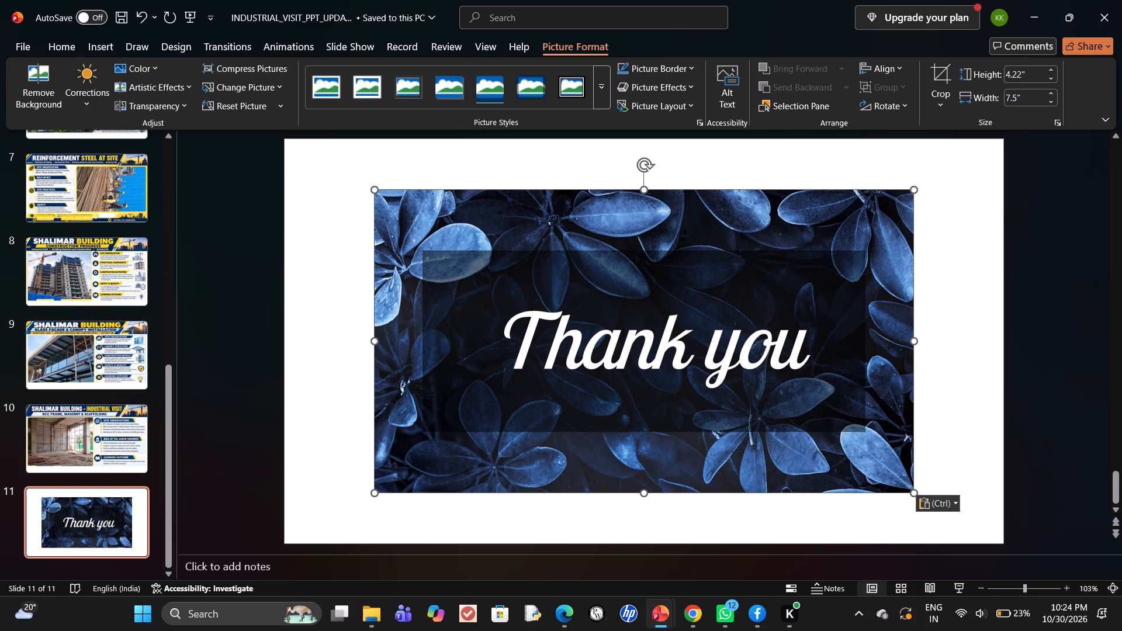
pyautogui.rightClick(639, 356)
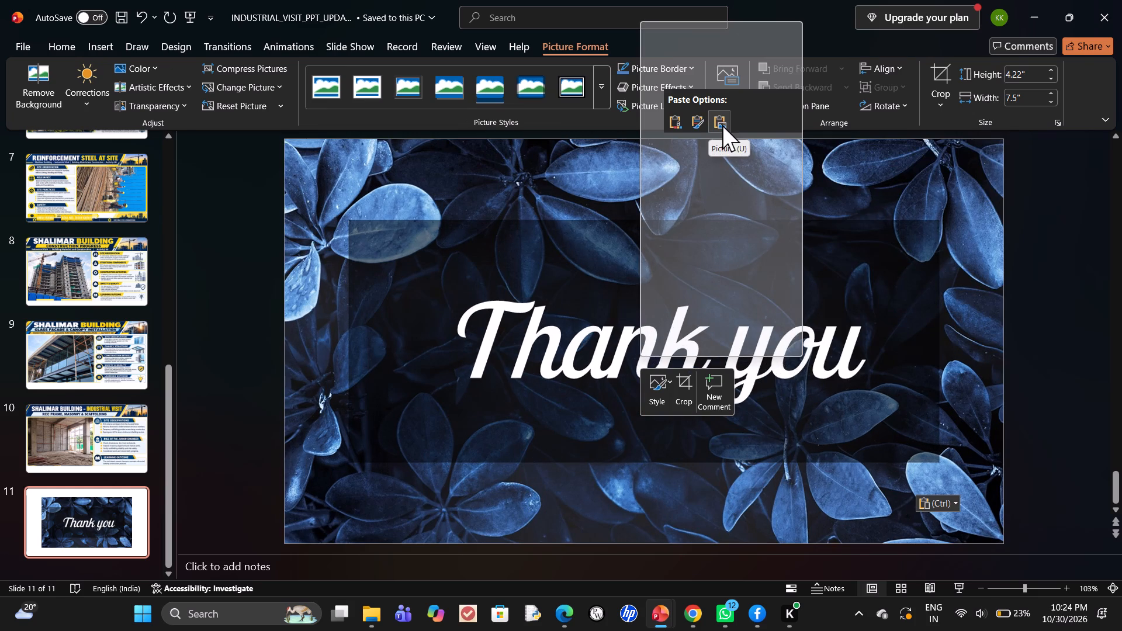
pyautogui.click(722, 125)
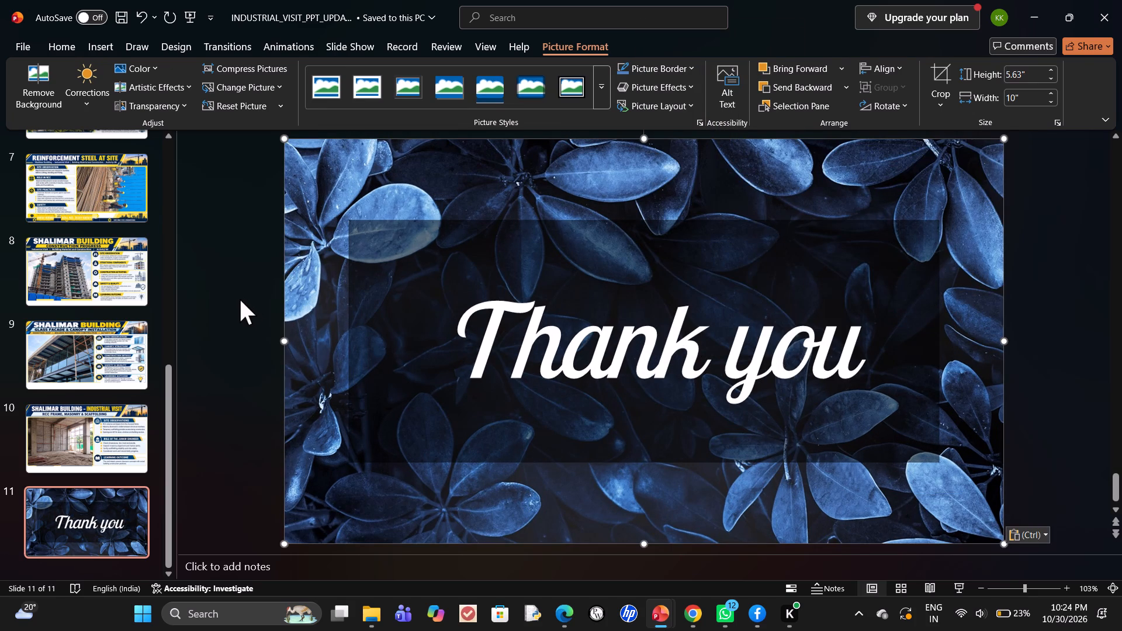
pyautogui.click(228, 299)
# Compare the Thank You slide's look with slide 10.
pyautogui.click(106, 440)
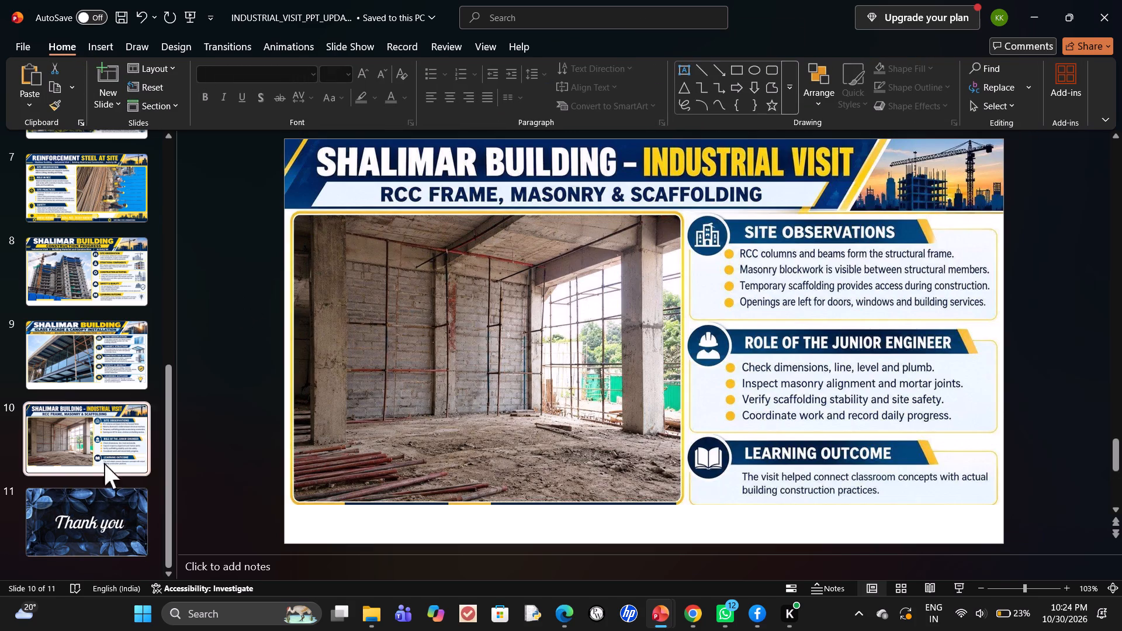
pyautogui.click(93, 509)
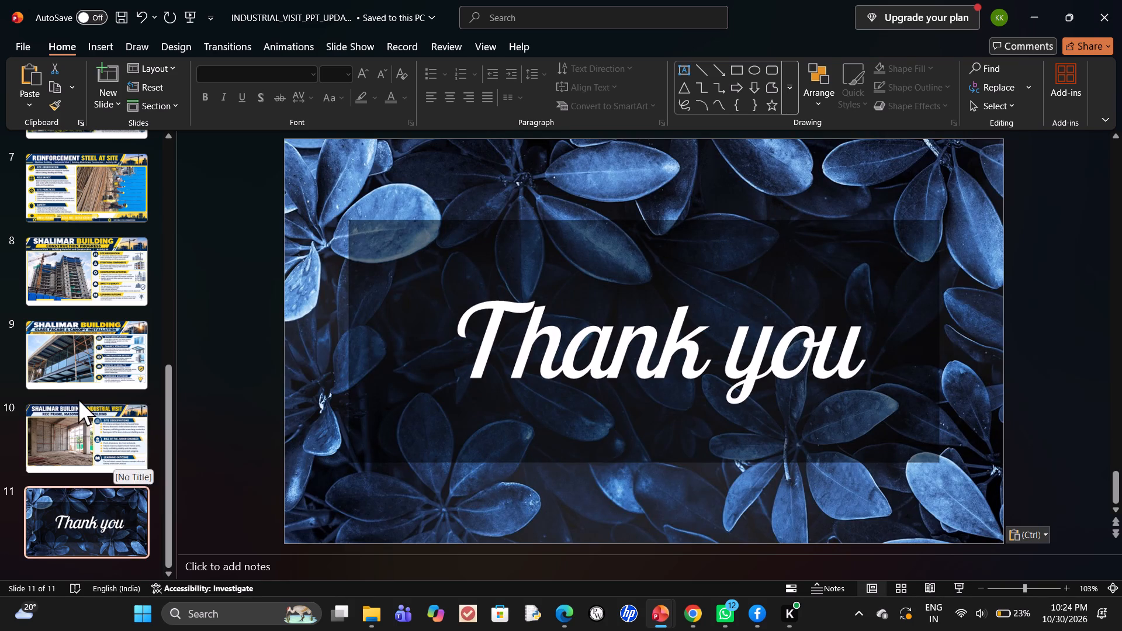
pyautogui.click(81, 424)
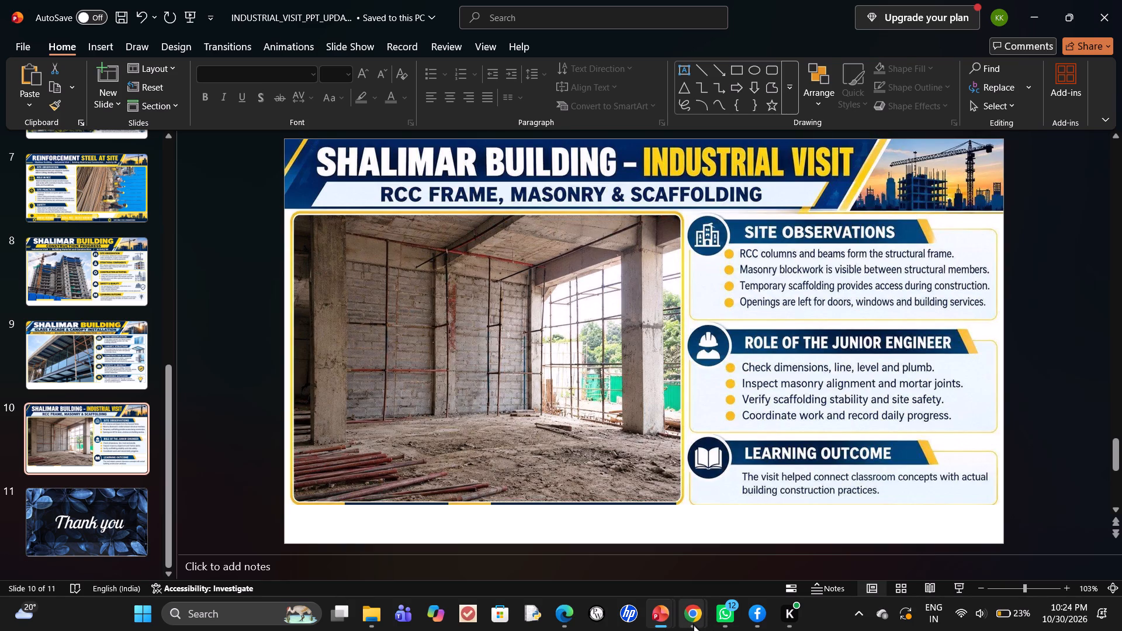
# Switch to Chrome and search Google Images for "thank you slide for ppt civil engineering".
pyautogui.click(823, 537)
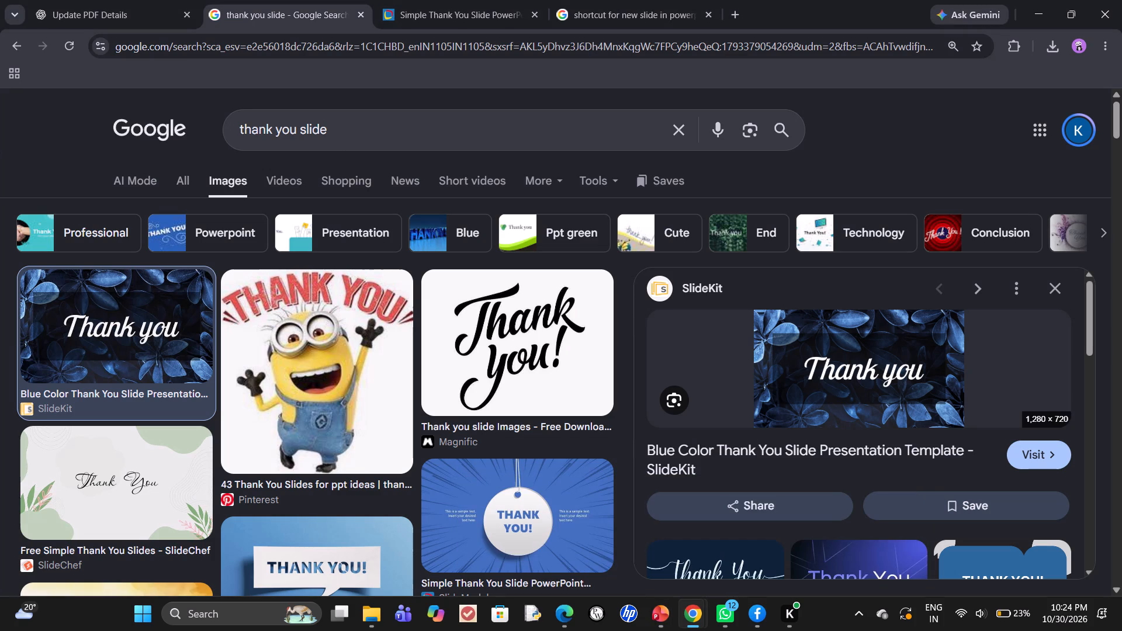
pyautogui.click(343, 135)
pyautogui.press('space')
pyautogui.write('CIVIL')
pyautogui.click(312, 171)
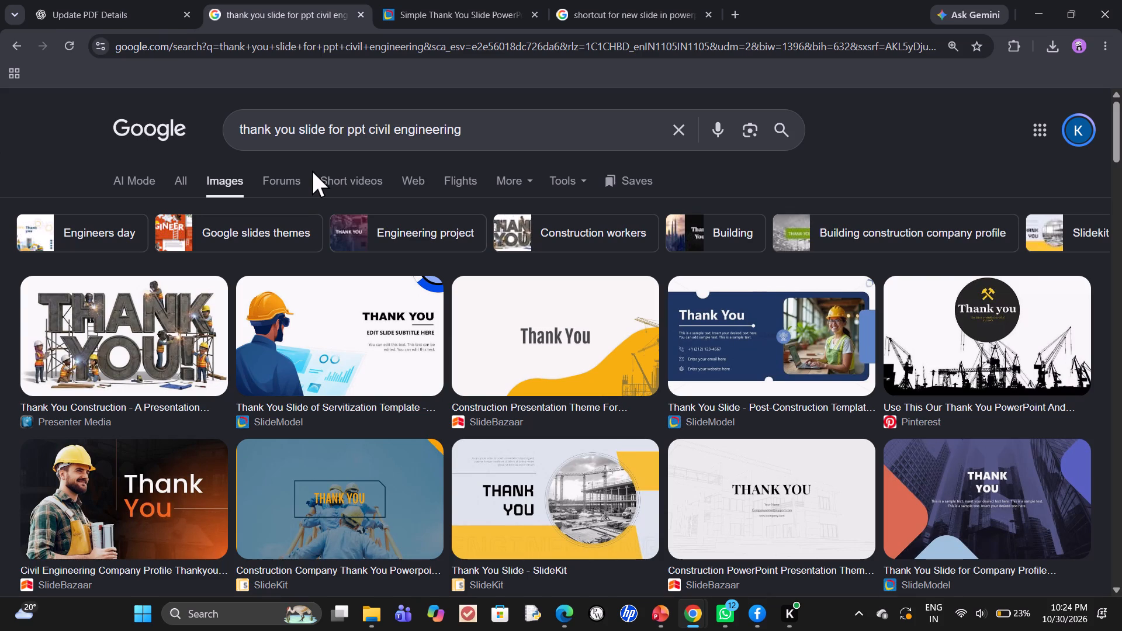
# Browse the civil engineering thank-you images and preview several construction-themed candidates for the closing slide.
pyautogui.click(542, 479)
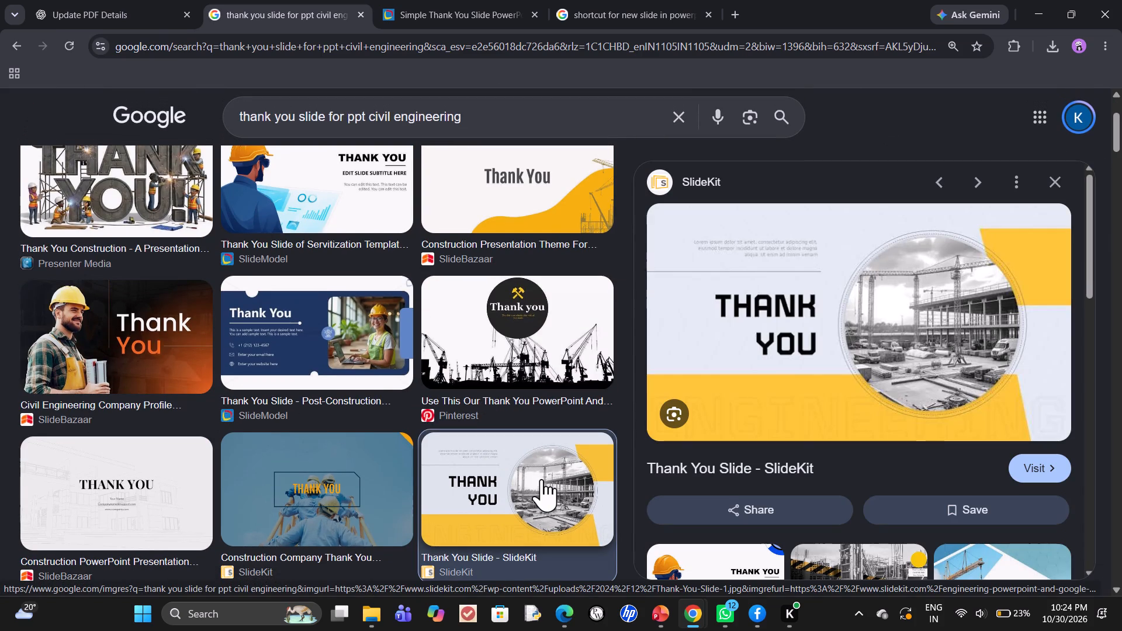
pyautogui.scroll(4, 502, 251)
pyautogui.click(498, 300)
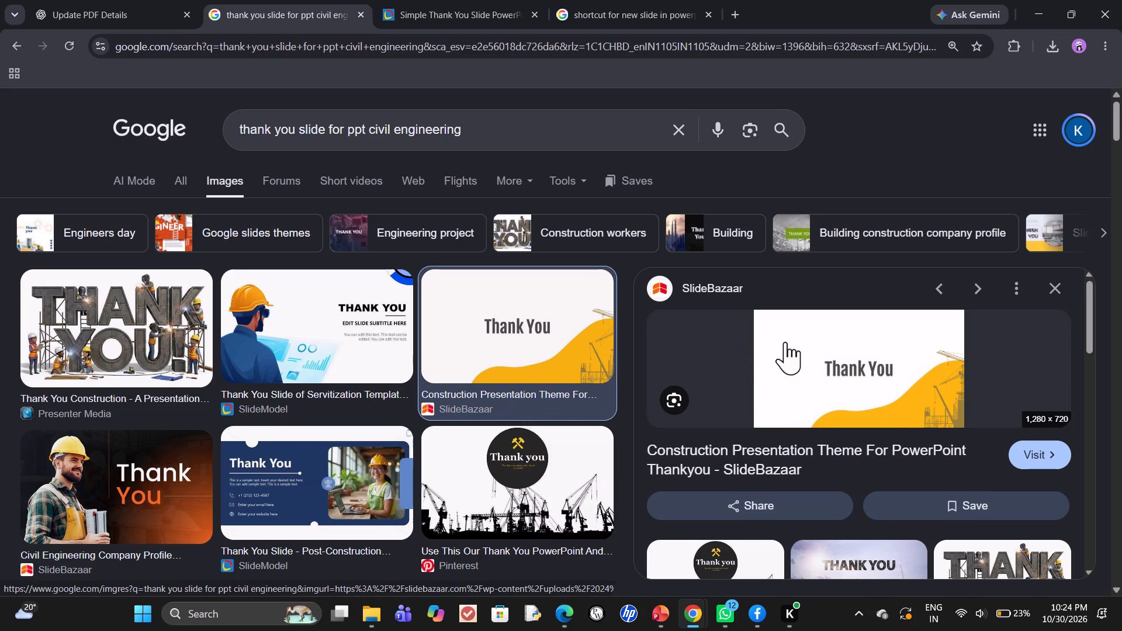
pyautogui.scroll(-3, 322, 377)
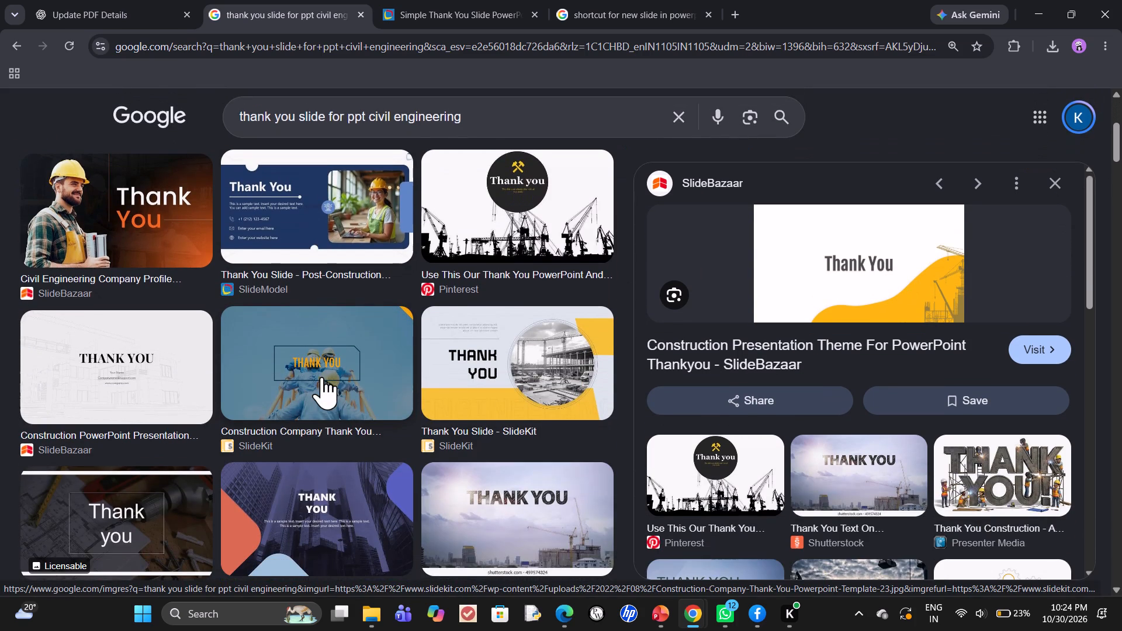
pyautogui.click(322, 377)
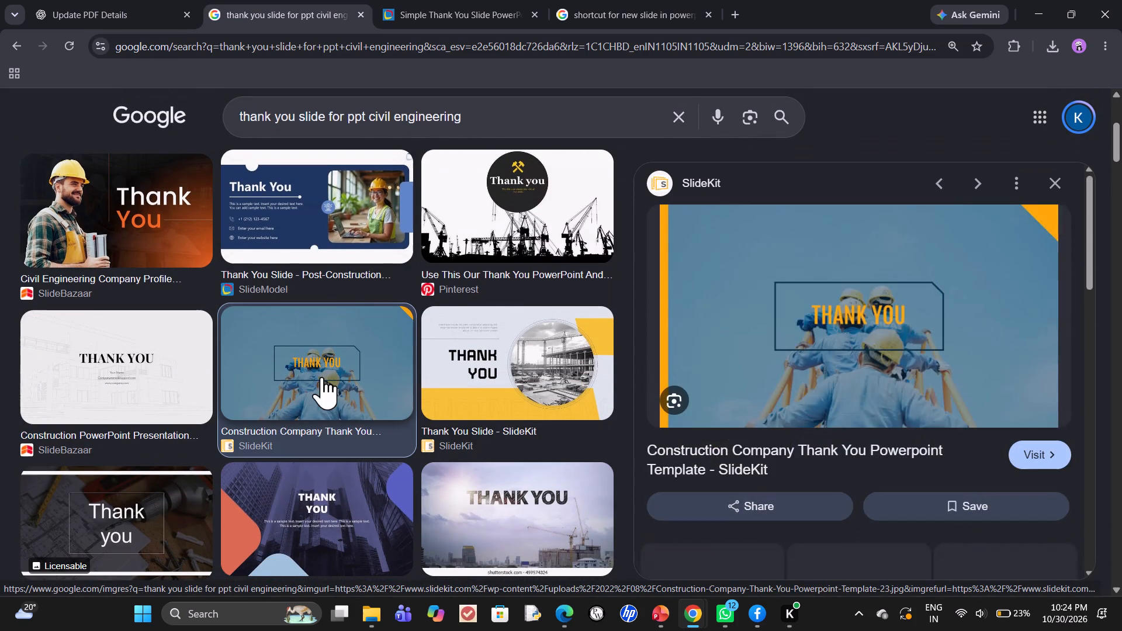
pyautogui.scroll(5, 322, 377)
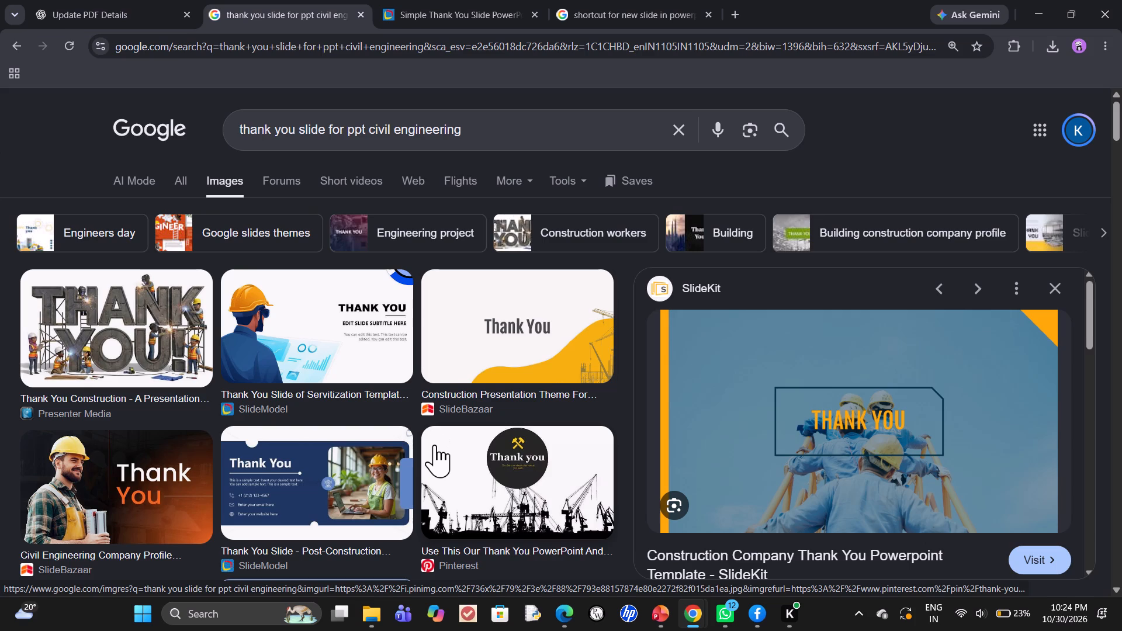
pyautogui.scroll(-4, 435, 445)
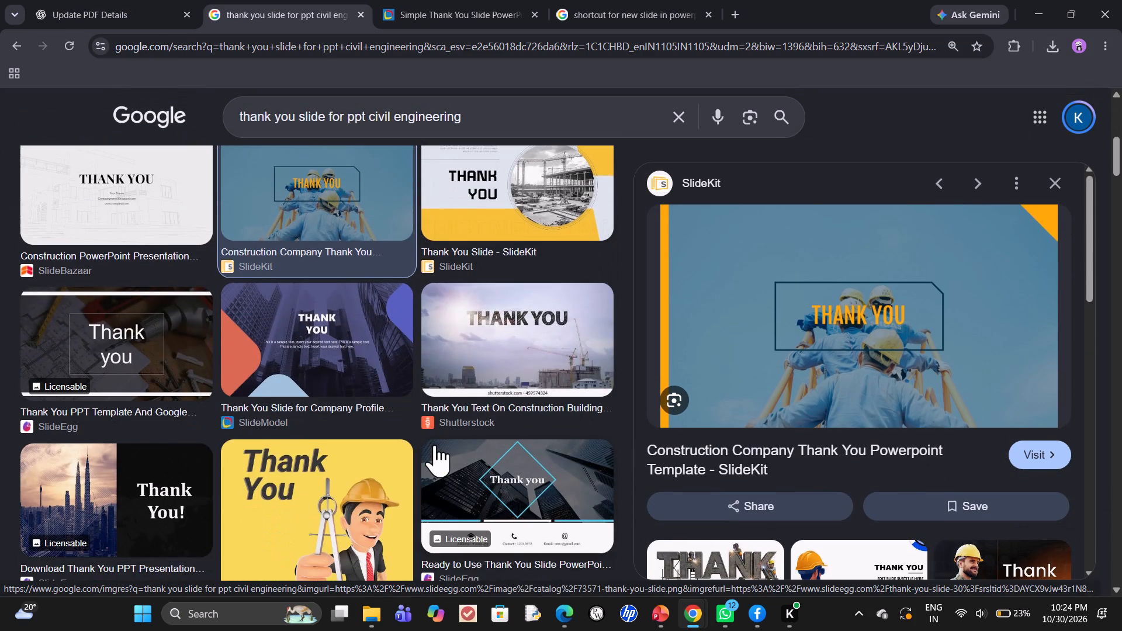
pyautogui.scroll(7, 435, 445)
# Copy SlideBazaar's white and yellow construction-theme "Thank You" image.
pyautogui.click(541, 356)
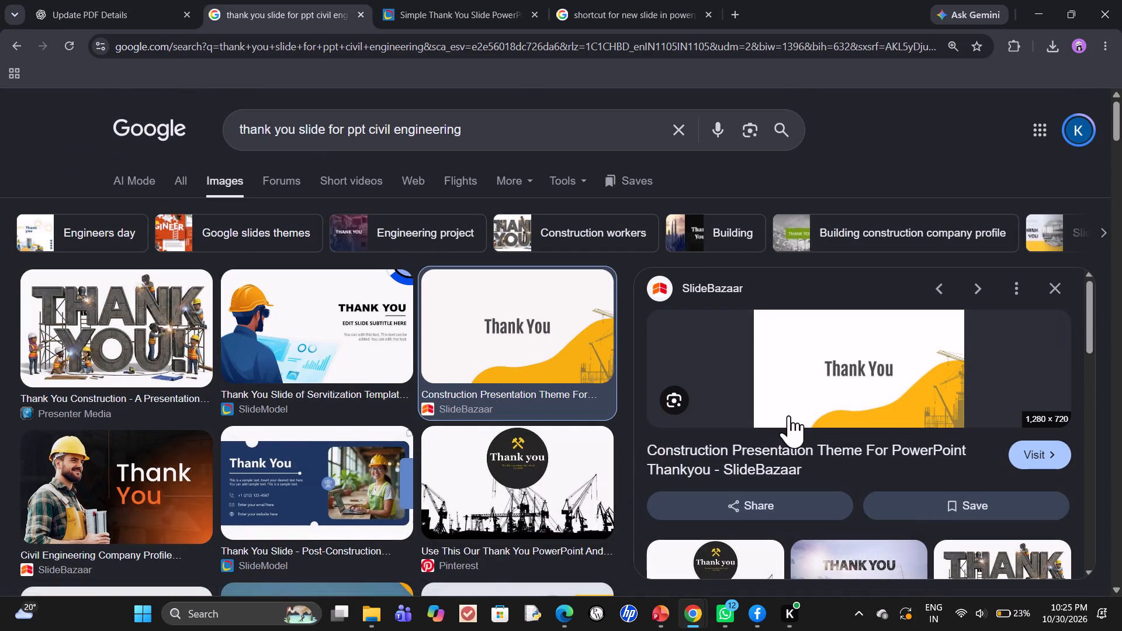
pyautogui.rightClick(789, 415)
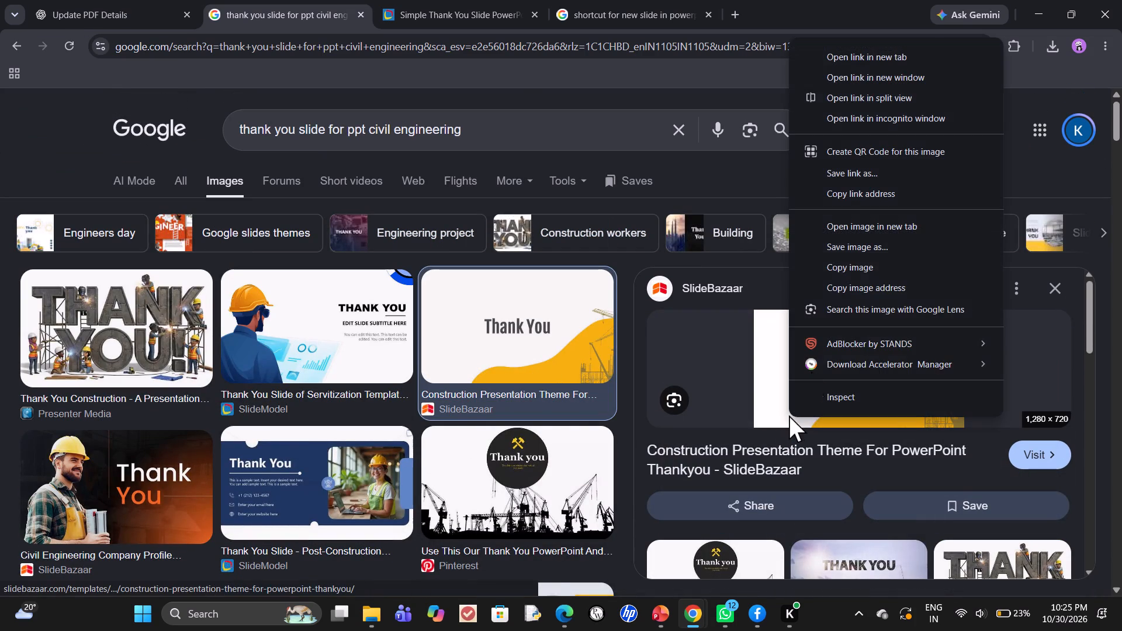
pyautogui.click(872, 261)
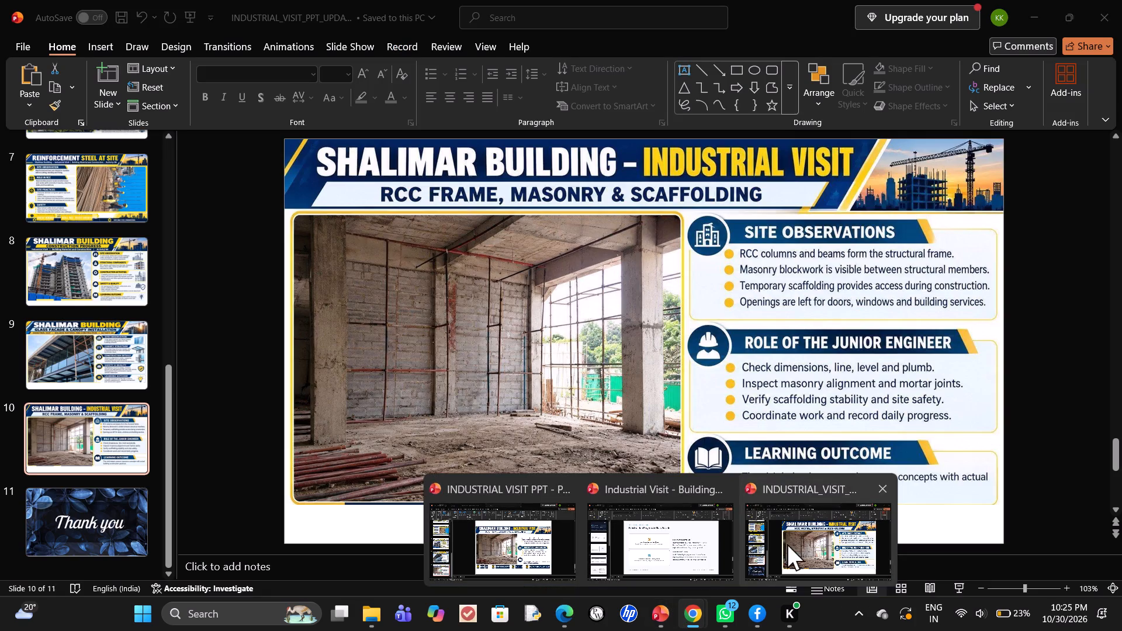
# Return to the updated PowerPoint presentation and delete both dark-leaf "Thank you" pictures from slide 11.
pyautogui.click(787, 544)
pyautogui.click(89, 535)
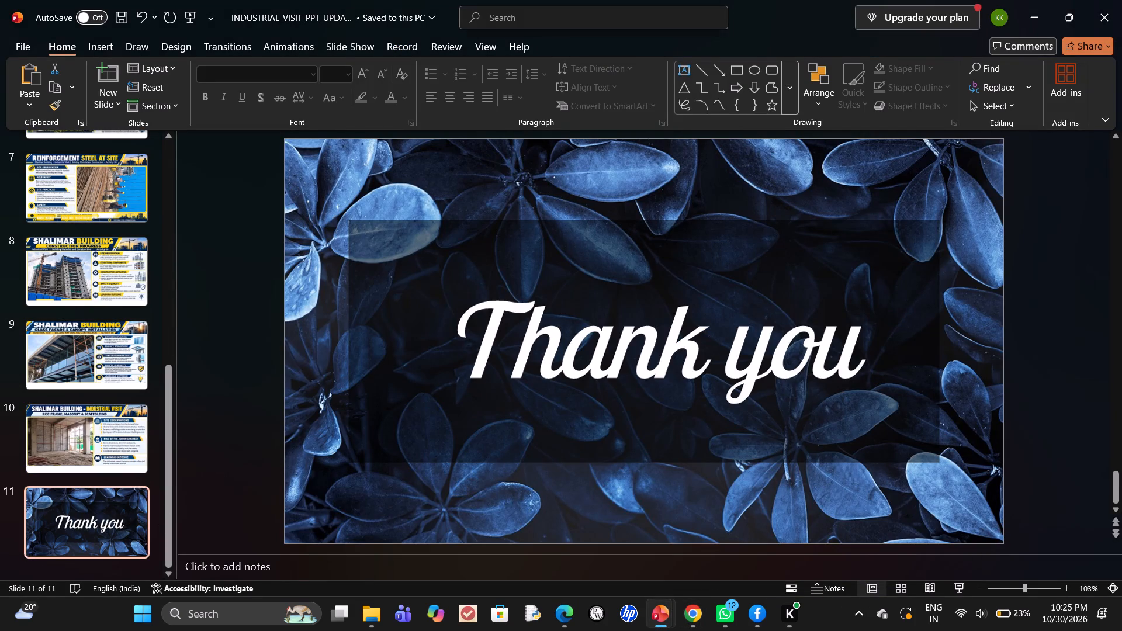
pyautogui.rightClick(644, 359)
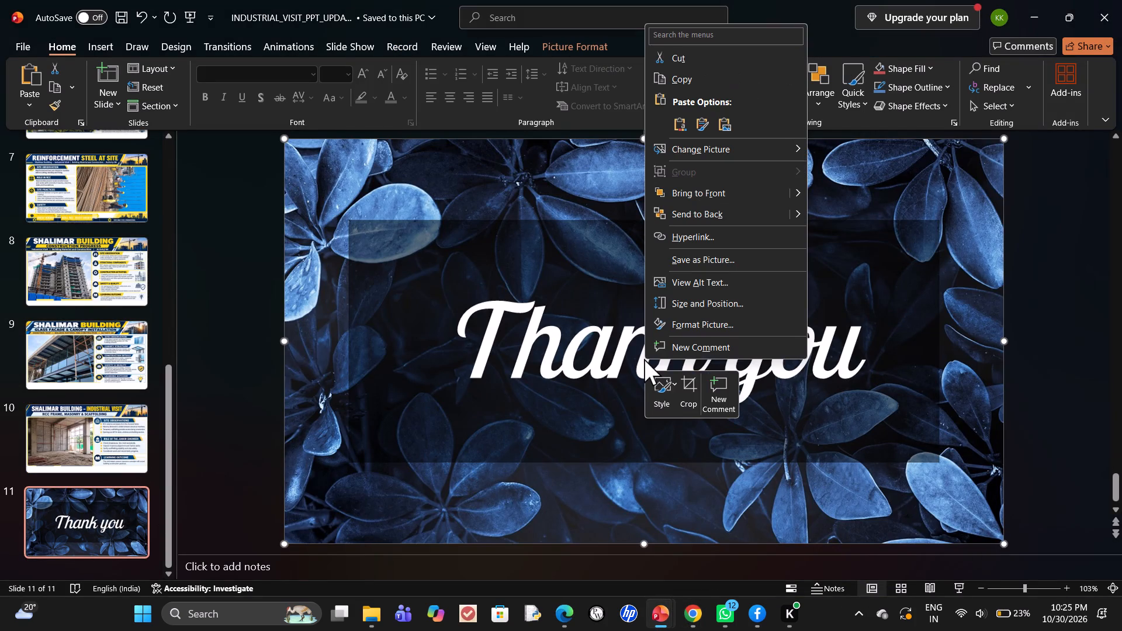
pyautogui.press('Delete')
pyautogui.click(511, 365)
pyautogui.press('Delete')
pyautogui.click(511, 365)
pyautogui.press('Delete')
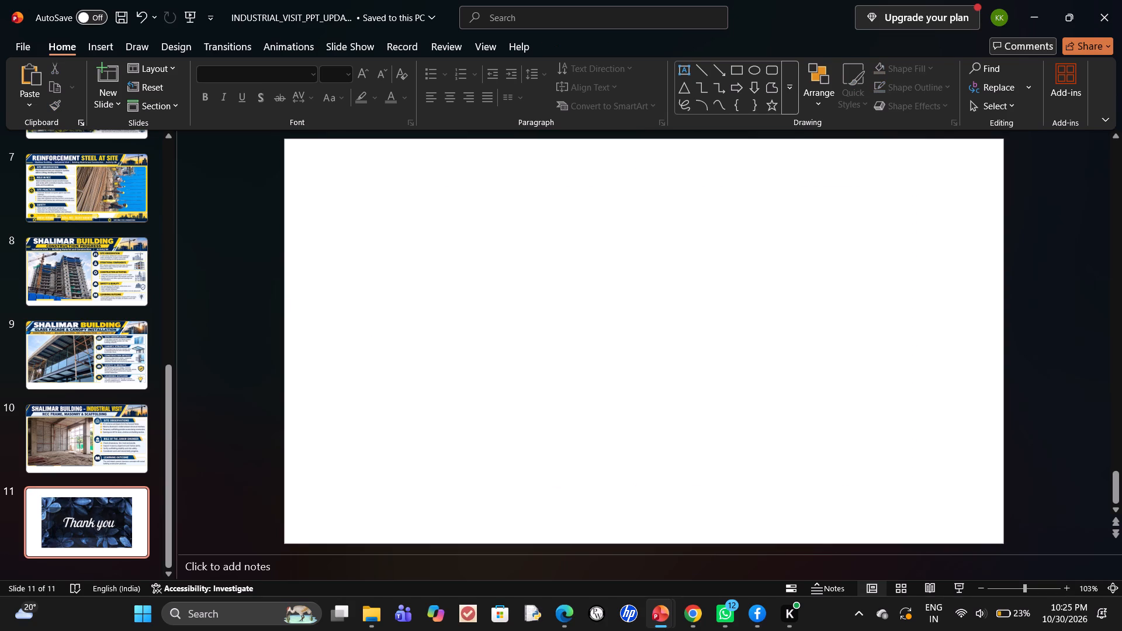
# Paste the copied construction-theme "Thank You" image onto slide 11 as a picture covering the whole slide.
pyautogui.rightClick(511, 365)
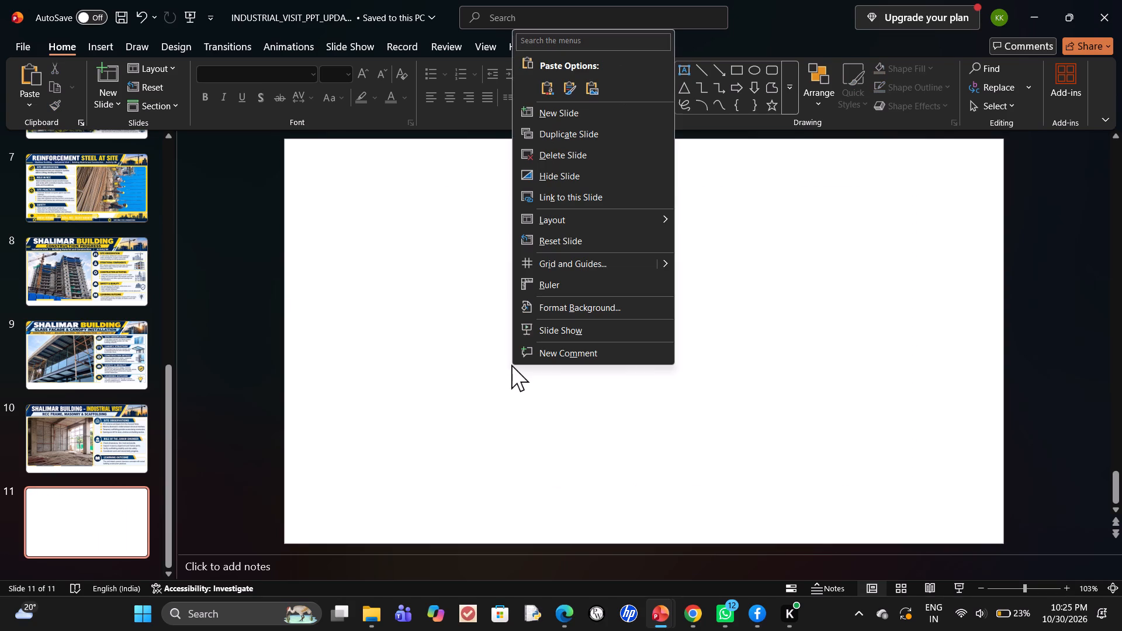
pyautogui.click(391, 284)
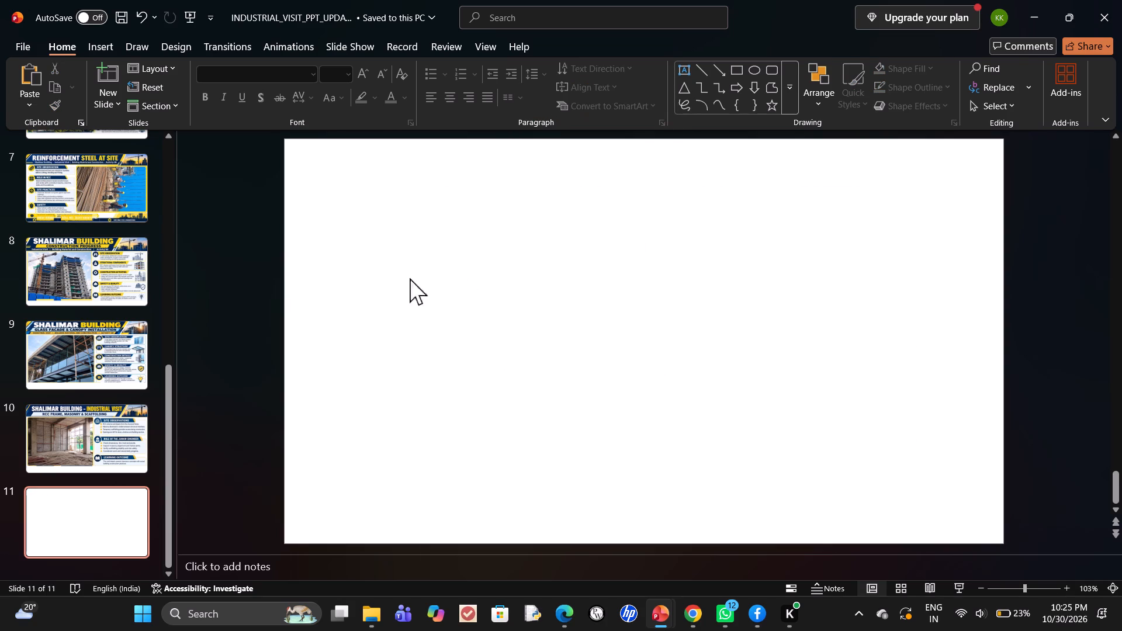
pyautogui.hotkey('ctrl', 'v')
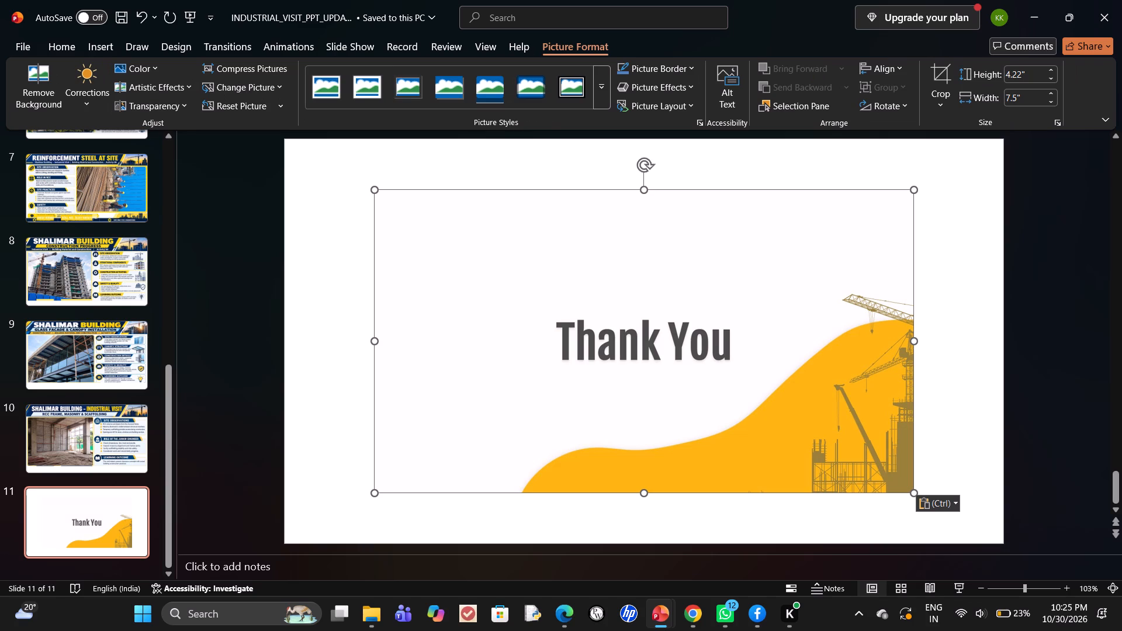
pyautogui.rightClick(668, 390)
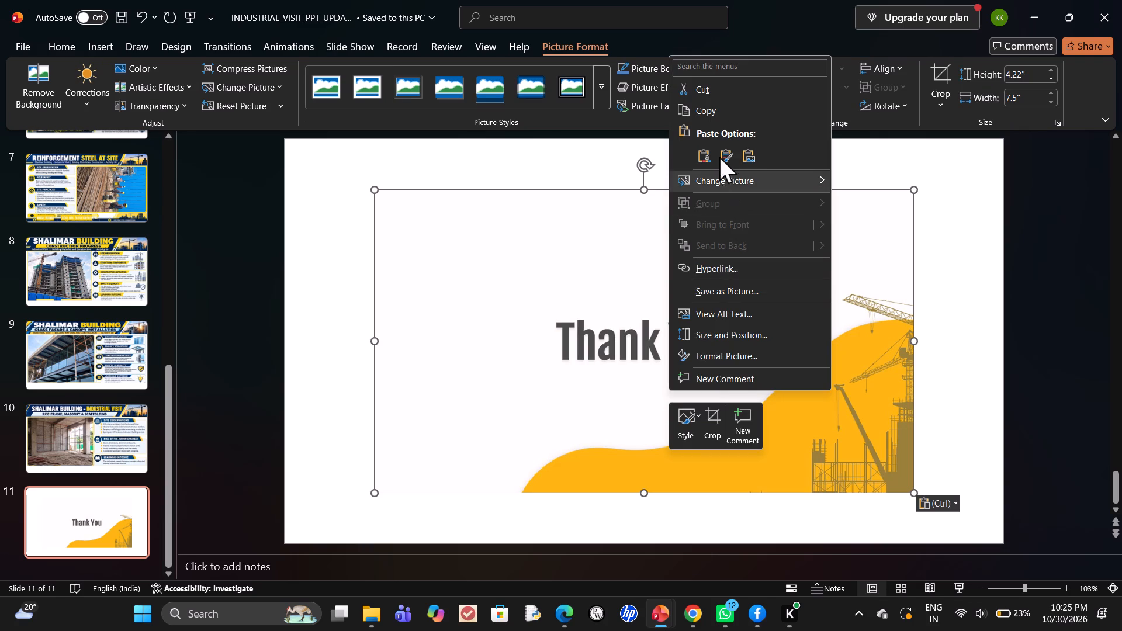
pyautogui.click(748, 158)
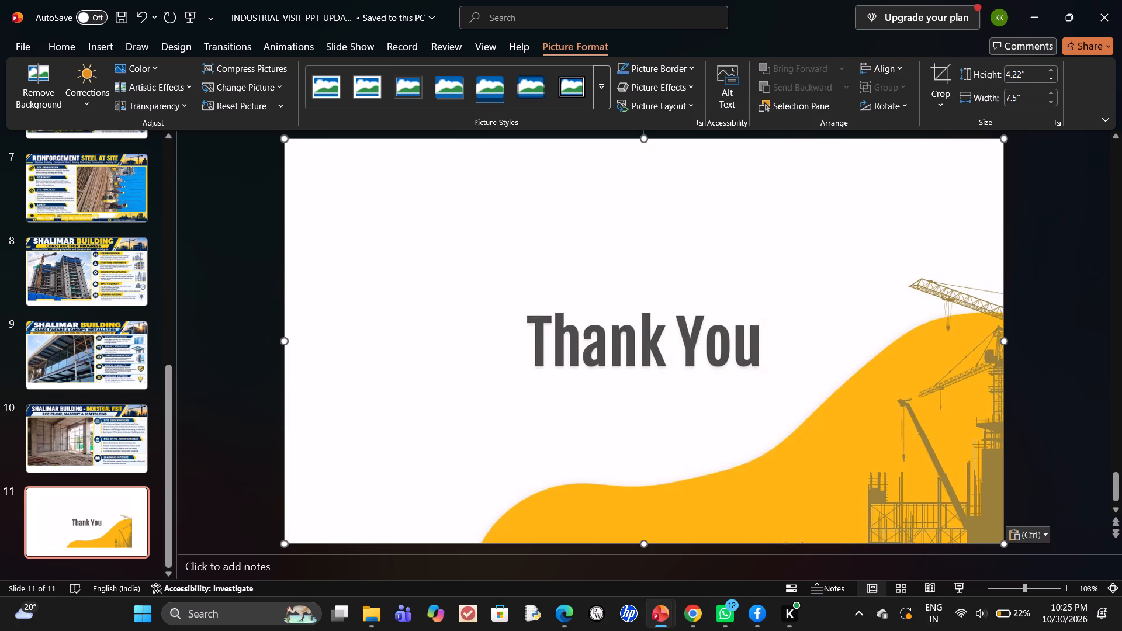
pyautogui.click(204, 293)
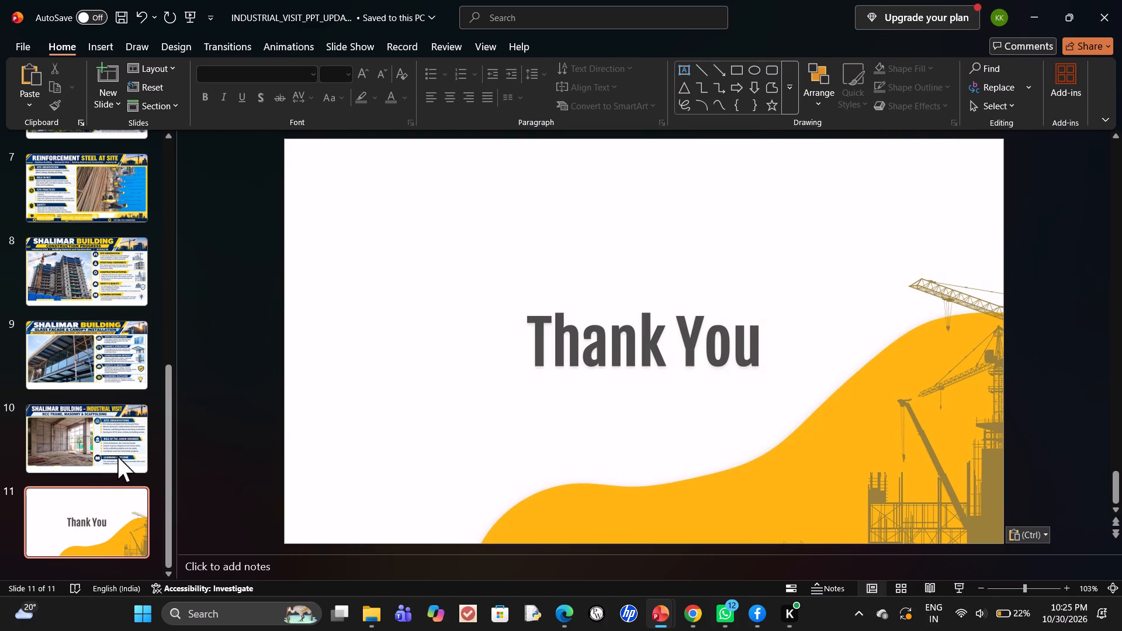
# Review the other slides across the deck and compare their look with the new Thank You slide.
pyautogui.click(117, 422)
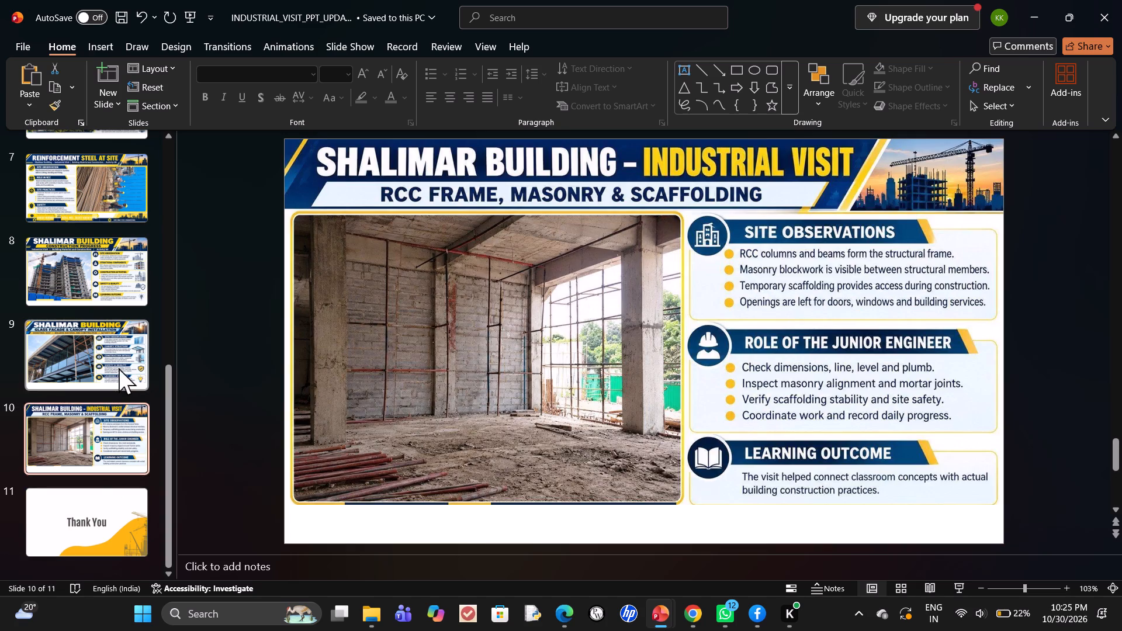
pyautogui.click(119, 368)
pyautogui.click(101, 515)
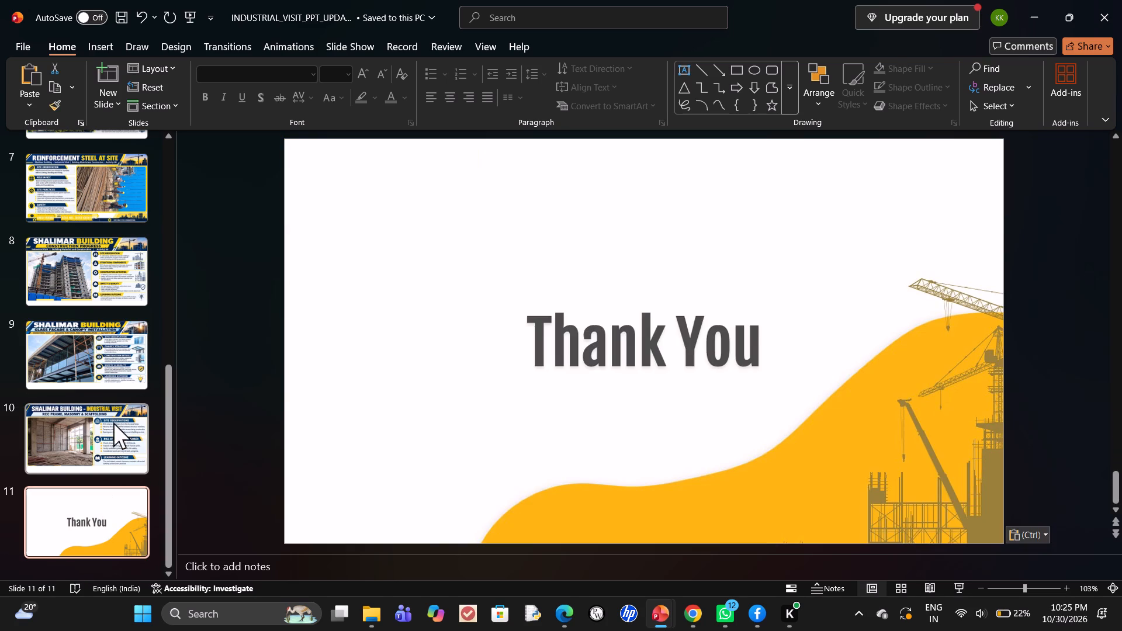
pyautogui.click(126, 266)
pyautogui.click(116, 148)
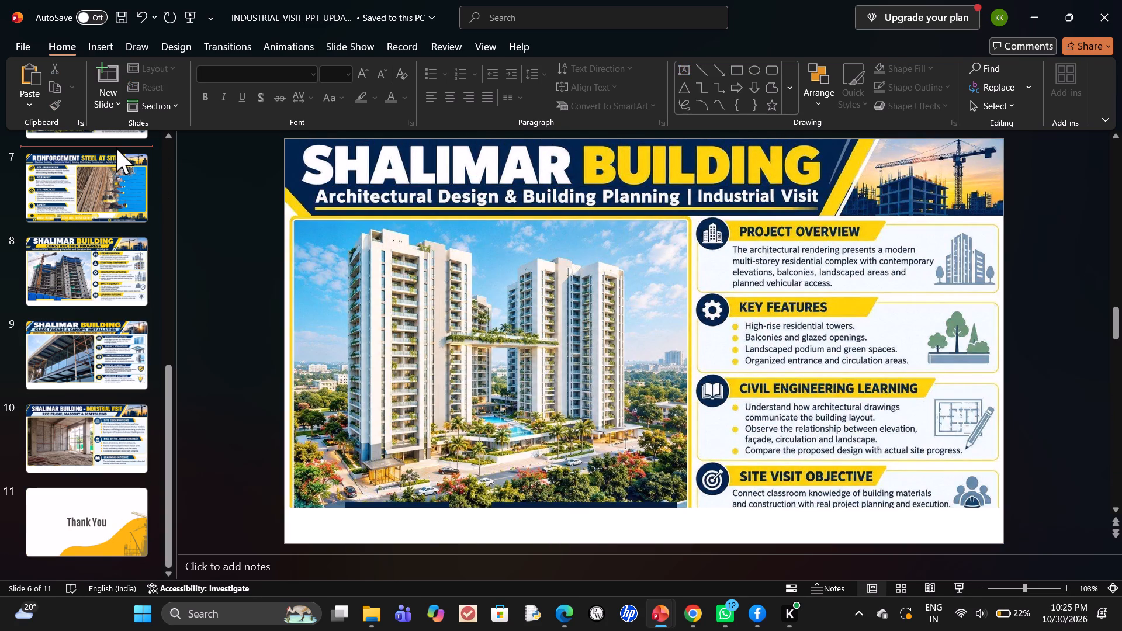
pyautogui.scroll(5, 87, 292)
pyautogui.click(87, 292)
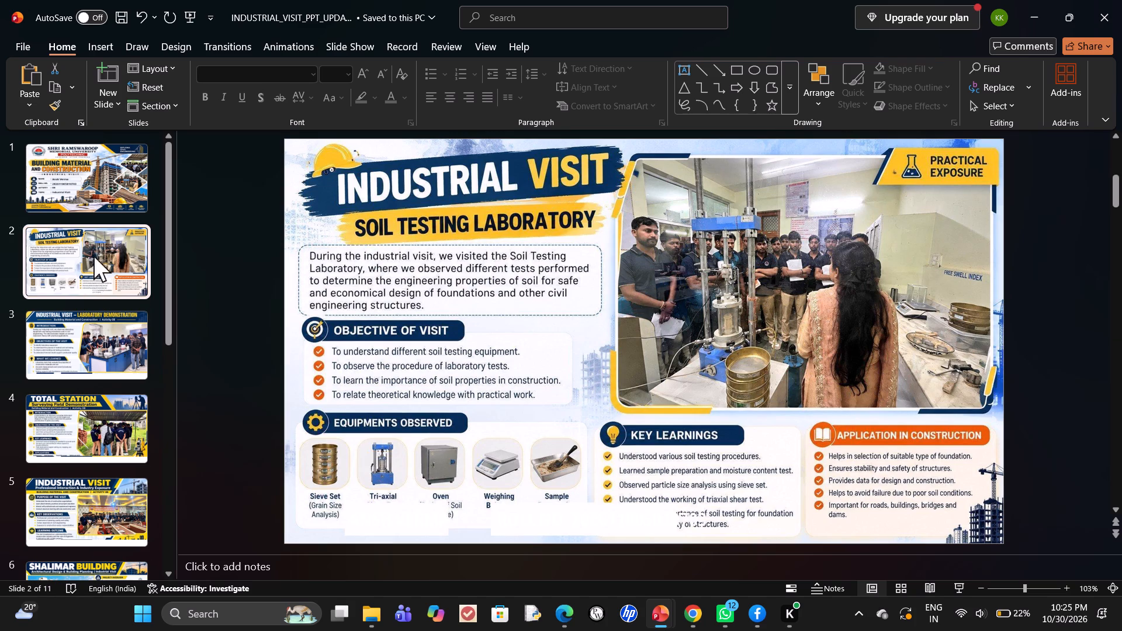
pyautogui.click(93, 286)
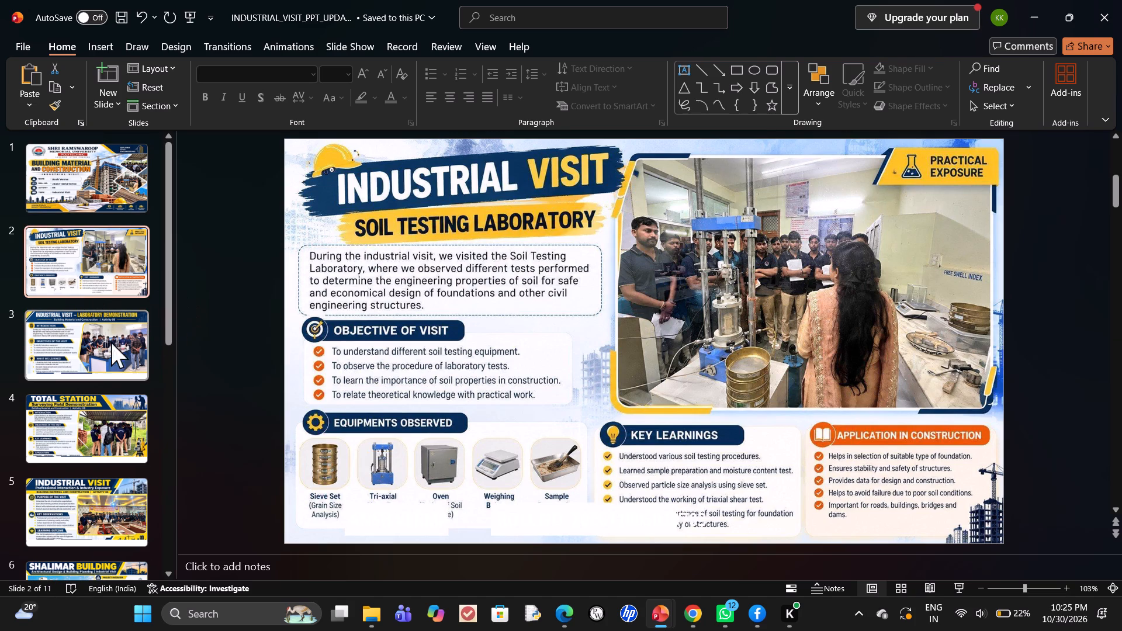
pyautogui.click(104, 346)
pyautogui.click(435, 414)
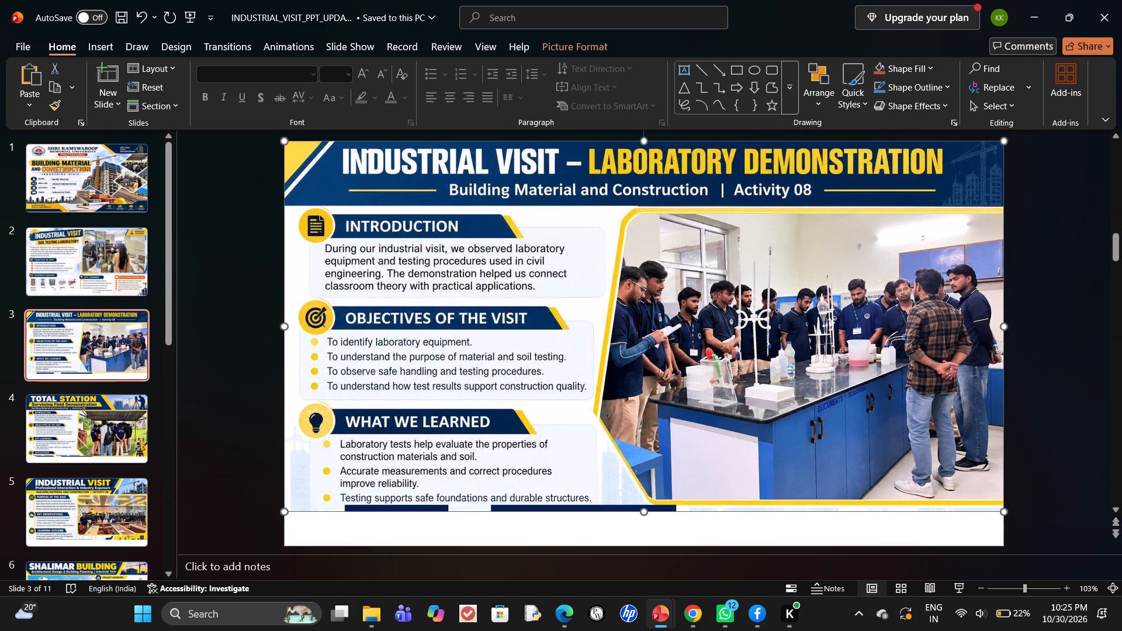
pyautogui.rightClick(435, 414)
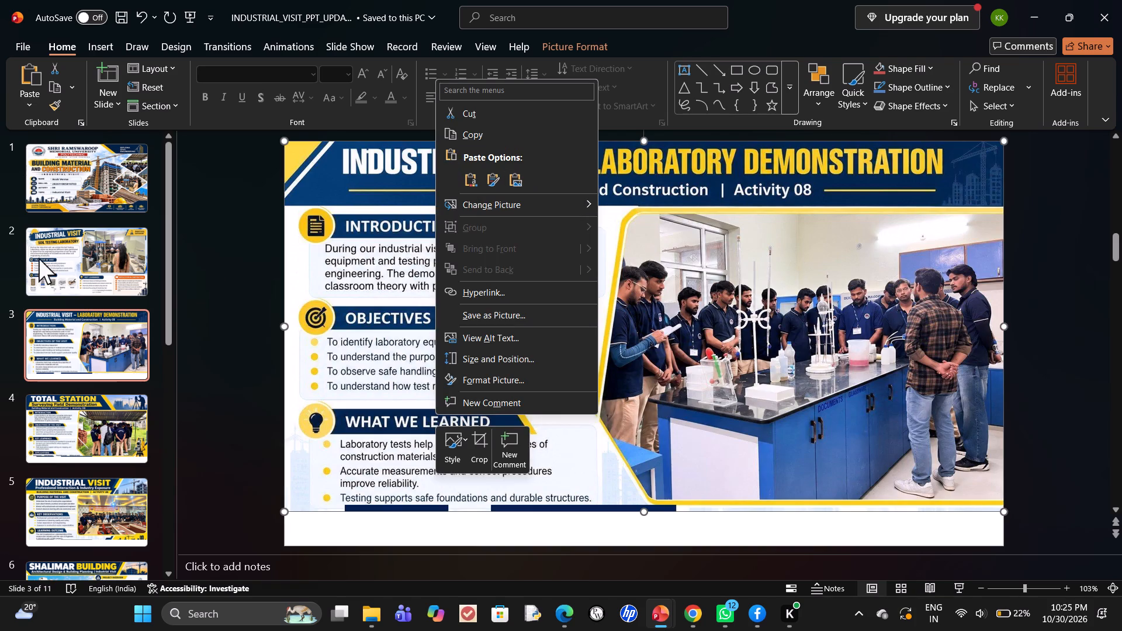
pyautogui.click(69, 259)
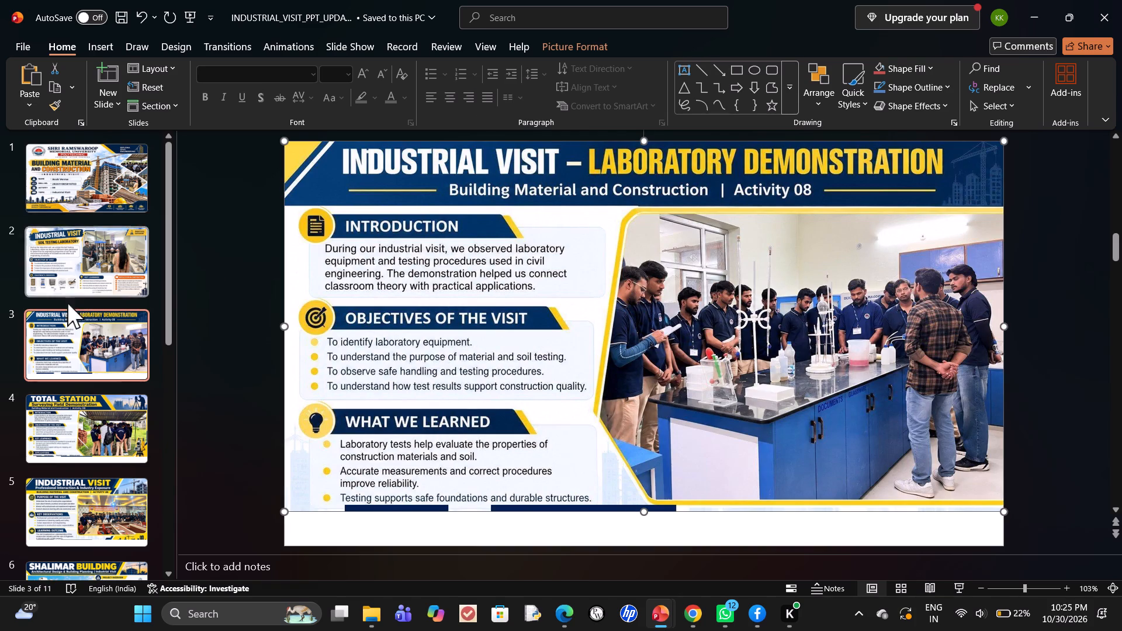
pyautogui.scroll(-6, 63, 351)
pyautogui.click(78, 509)
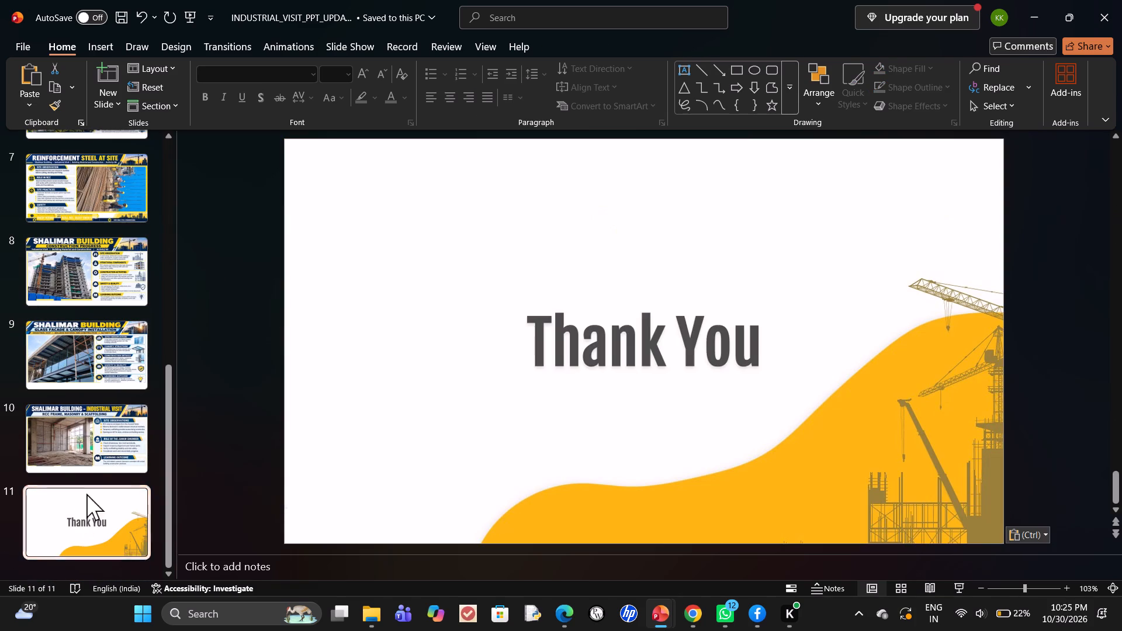
pyautogui.click(106, 463)
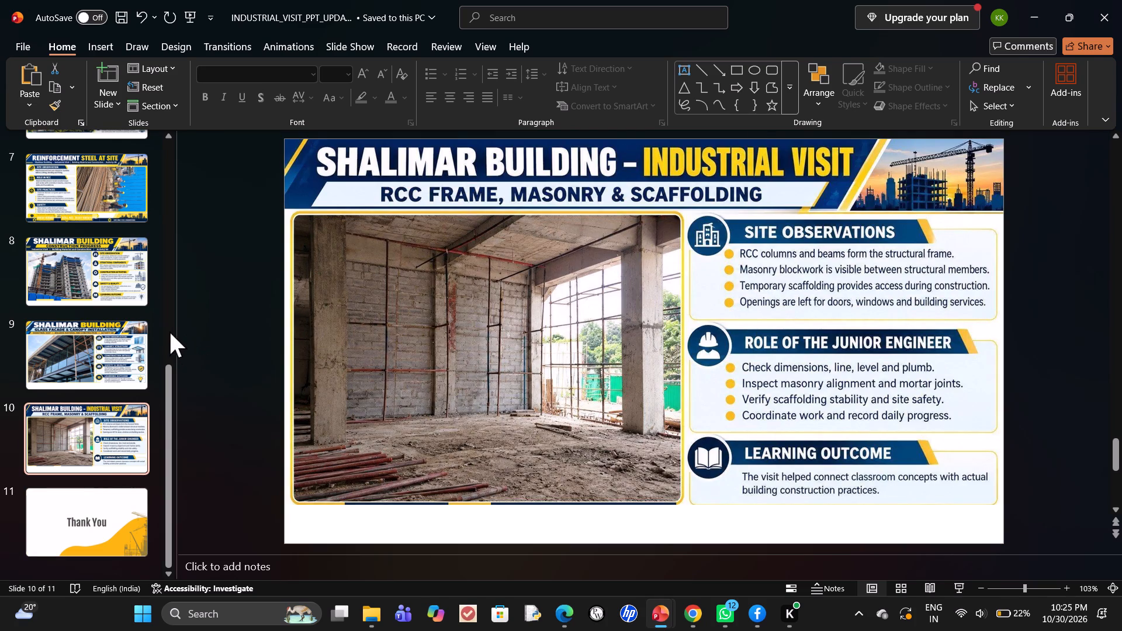
pyautogui.scroll(7, 113, 317)
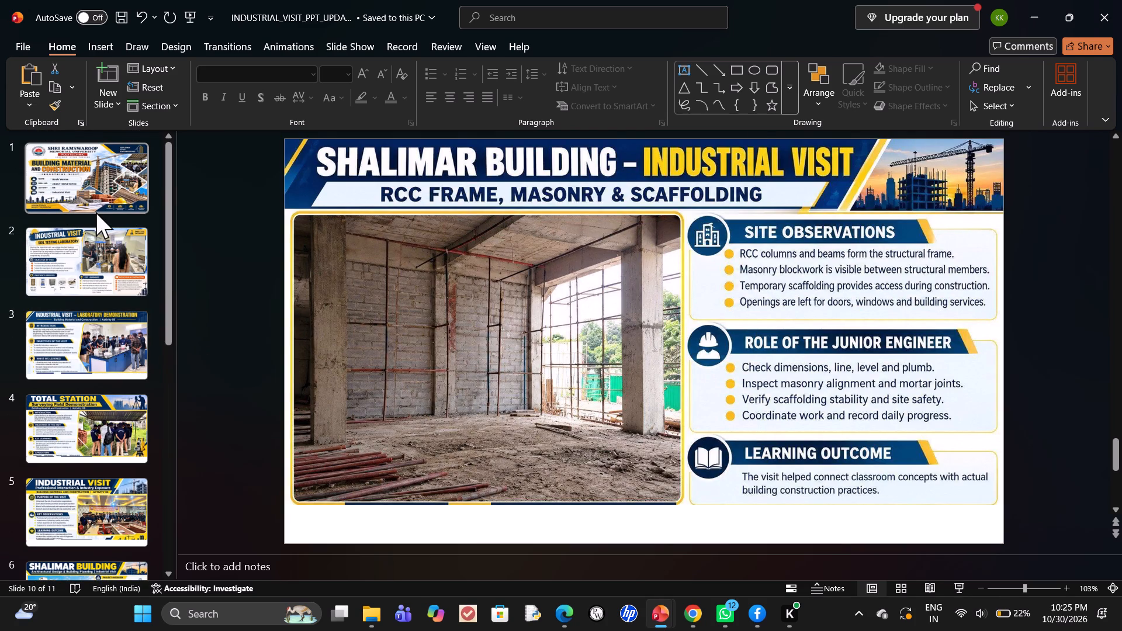
# Start saving a copy of the presentation in Downloads, removing "_UPDATED" from the end of the file name.
pyautogui.hotkey('ctrl', 'shift', 's')
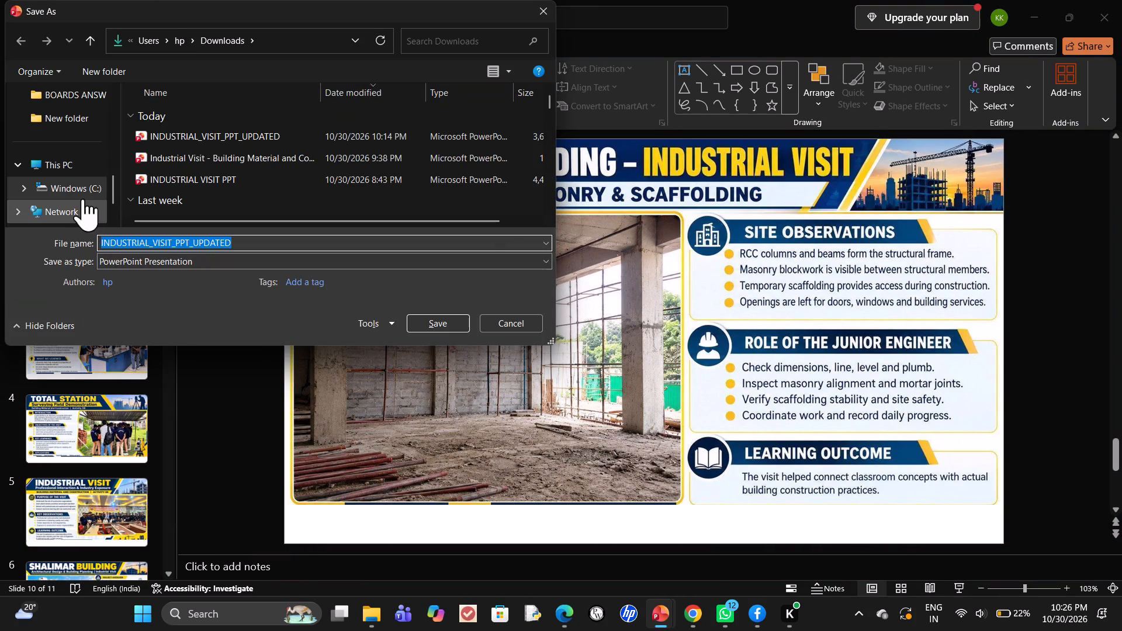
pyautogui.scroll(2, 68, 171)
pyautogui.click(65, 213)
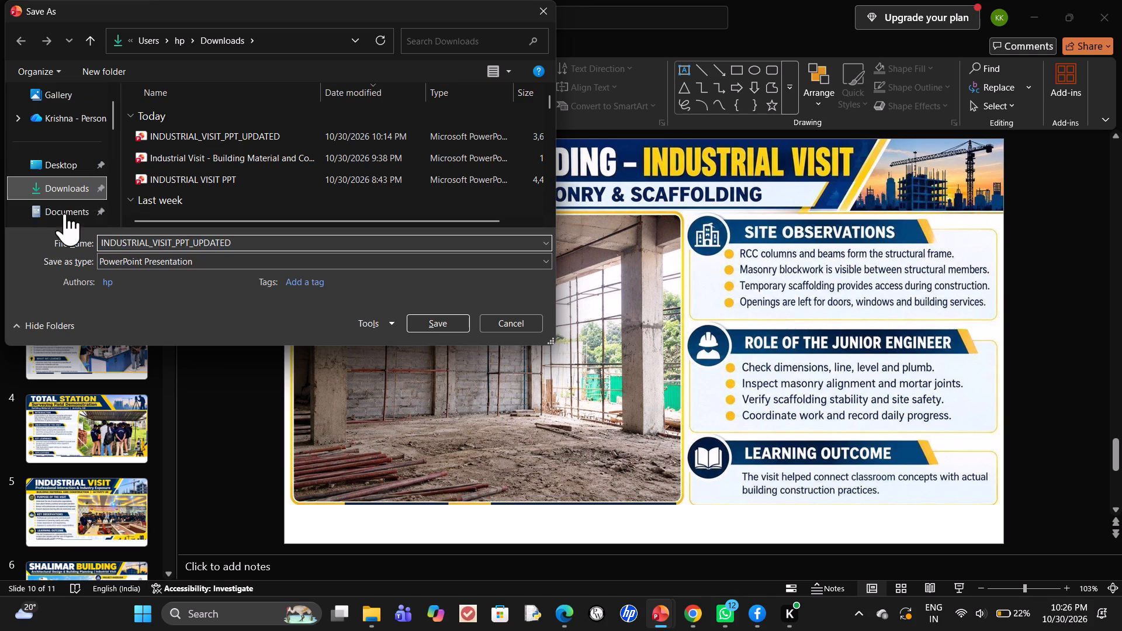
pyautogui.click(244, 245)
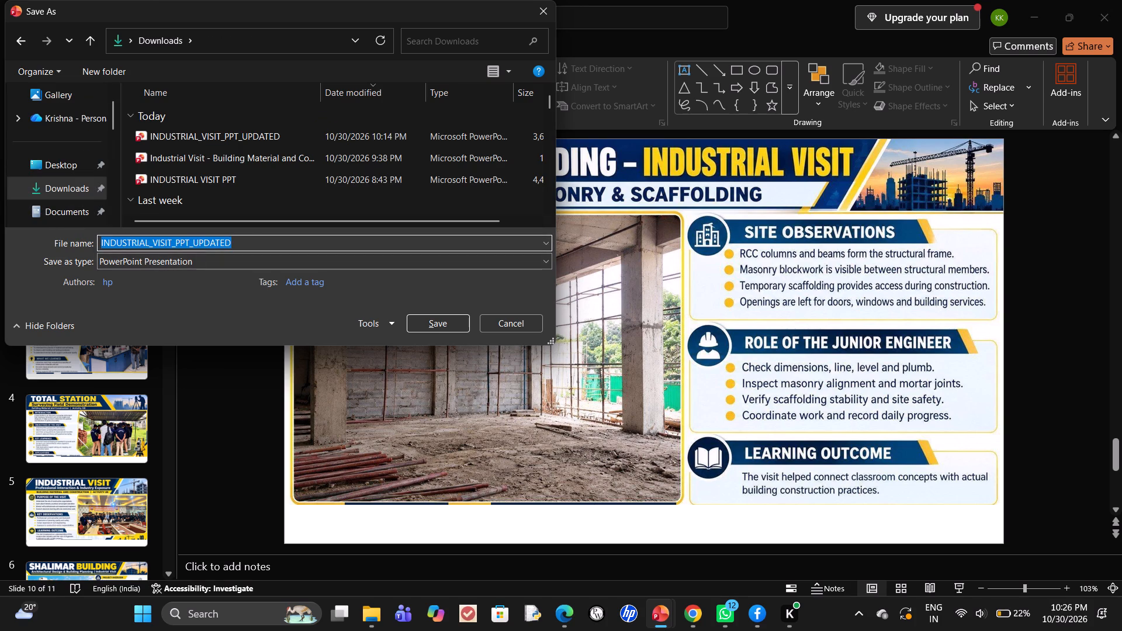
pyautogui.click(233, 244)
pyautogui.press('BackSpace')
pyautogui.press('BackSpace')
pyautogui.press('BackSpace')
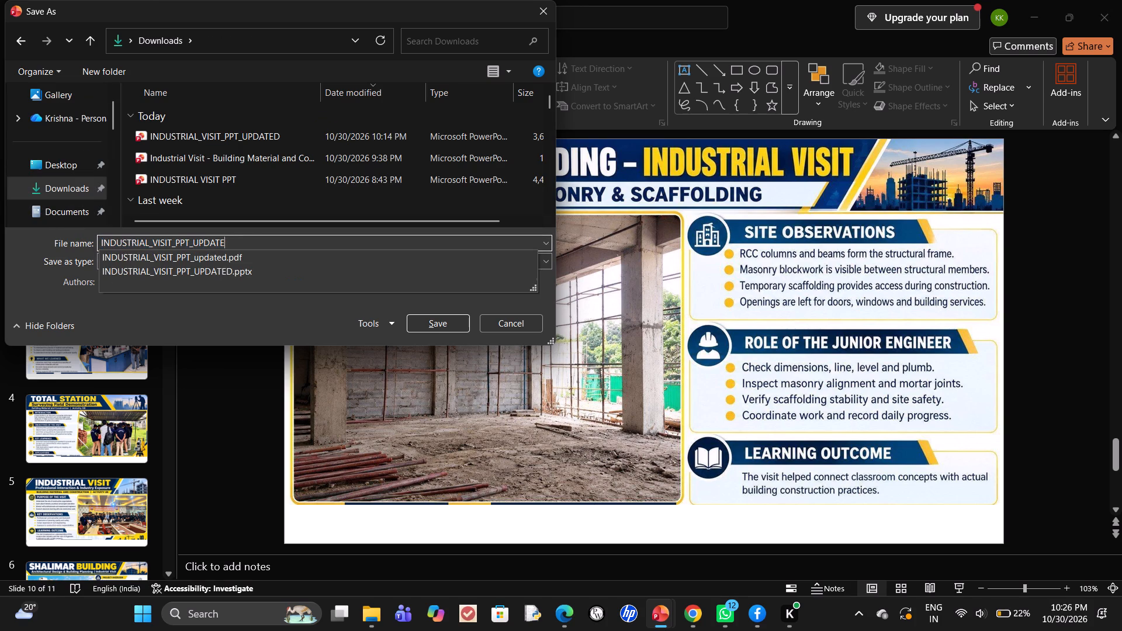
pyautogui.press('BackSpace')
pyautogui.press('BackSpace')
pyautogui.press('BackSpace')
pyautogui.press('BackSpace')
pyautogui.press('BackSpace')
# Replace the underscores in the file name with spaces so it reads "INDUSTRIAL VISIT PPT".
pyautogui.click(176, 242)
pyautogui.press('BackSpace')
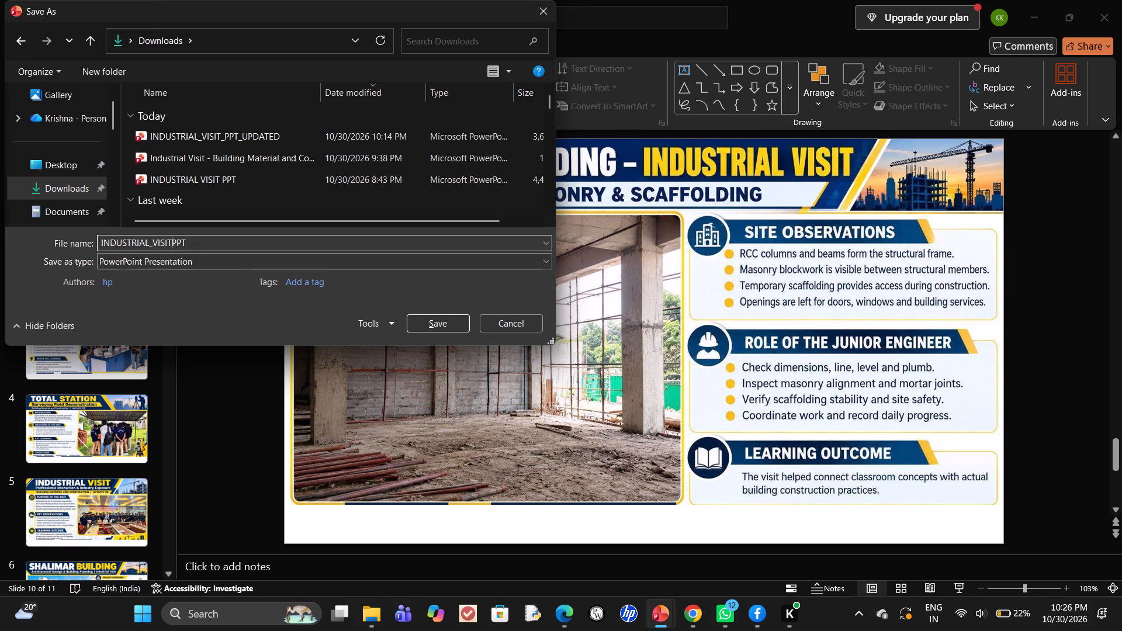
pyautogui.press('Left')
pyautogui.press('Left')
pyautogui.press('Left')
pyautogui.press('Left')
pyautogui.press('Left')
pyautogui.press('BackSpace')
pyautogui.press('space')
pyautogui.press('Right')
pyautogui.press('Right')
pyautogui.press('Right')
pyautogui.press('Right')
pyautogui.press('Right')
pyautogui.press('space')
pyautogui.press('Right')
pyautogui.press('Right')
pyautogui.press('Right')
pyautogui.press('Right')
pyautogui.press('Right')
pyautogui.press('Right')
pyautogui.press('Right')
pyautogui.press('Right')
pyautogui.press('Right')
pyautogui.press('Right')
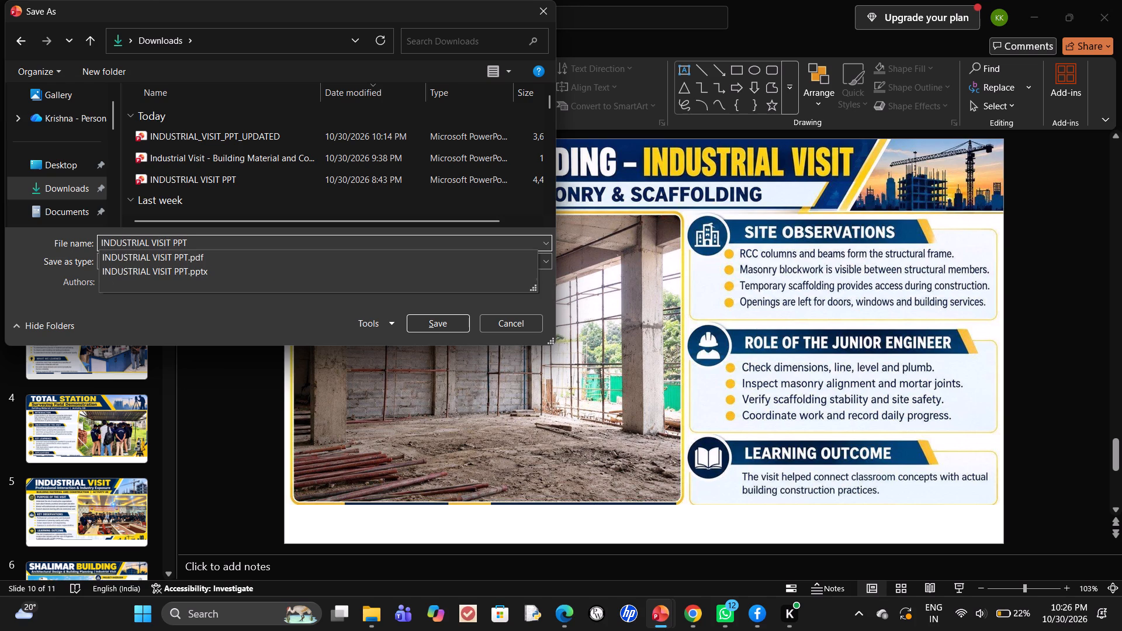
# Append "BY" and the student's name to the file name and save the presentation copy.
pyautogui.press('space')
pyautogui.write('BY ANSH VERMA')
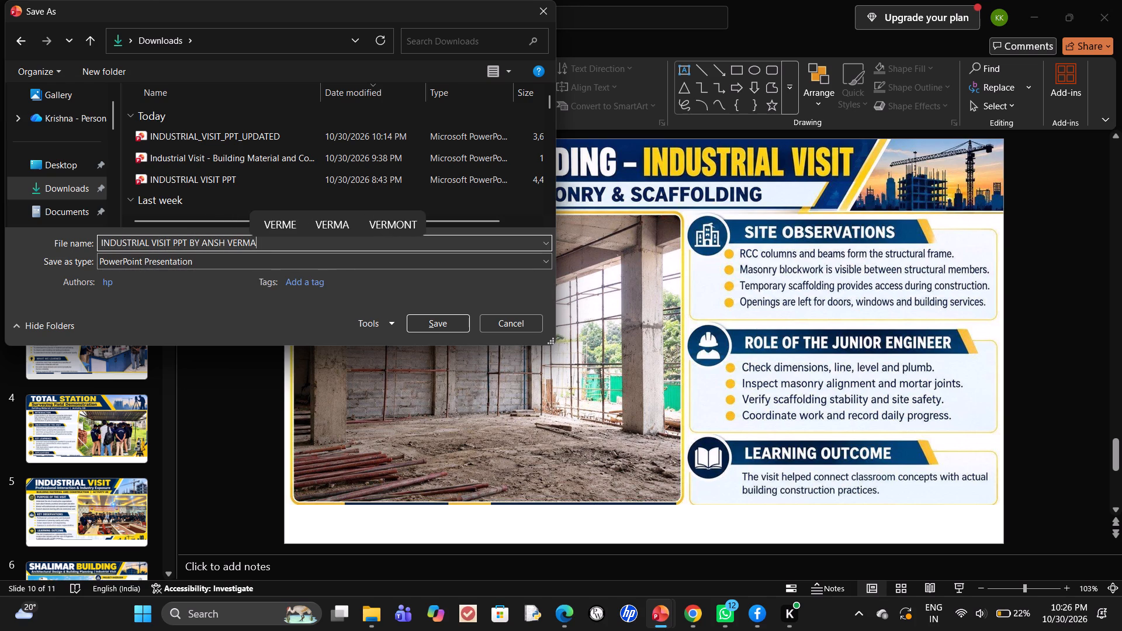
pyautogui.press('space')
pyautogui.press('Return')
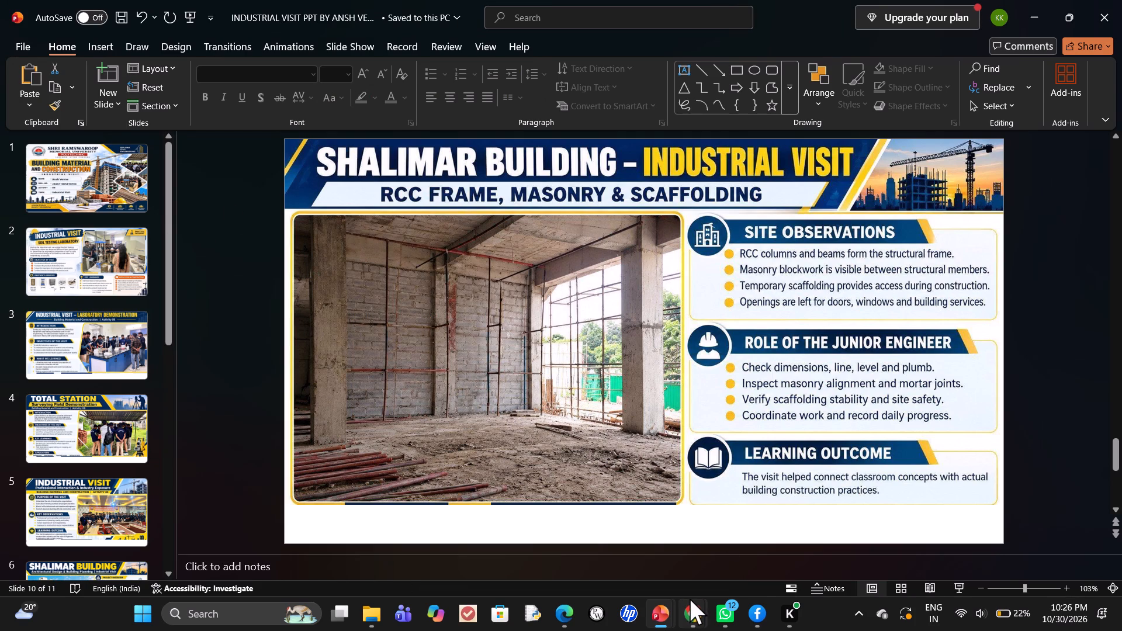
# Switch to Chrome and open Google Drive in a new tab.
pyautogui.click(827, 543)
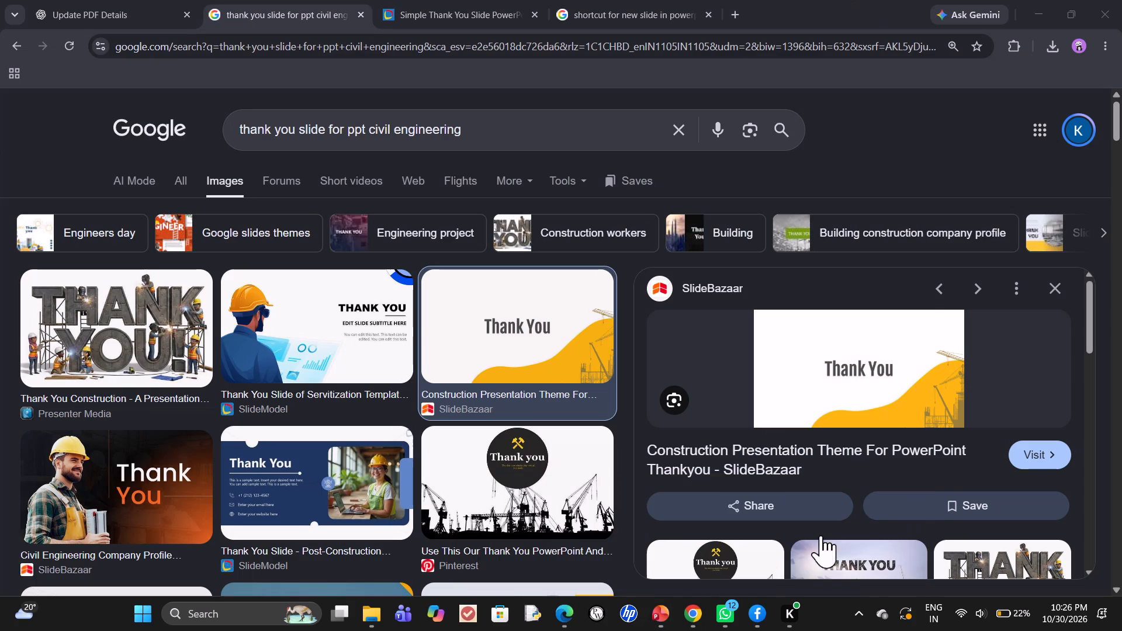
pyautogui.click(736, 20)
pyautogui.write('DRIVE')
pyautogui.press('Return')
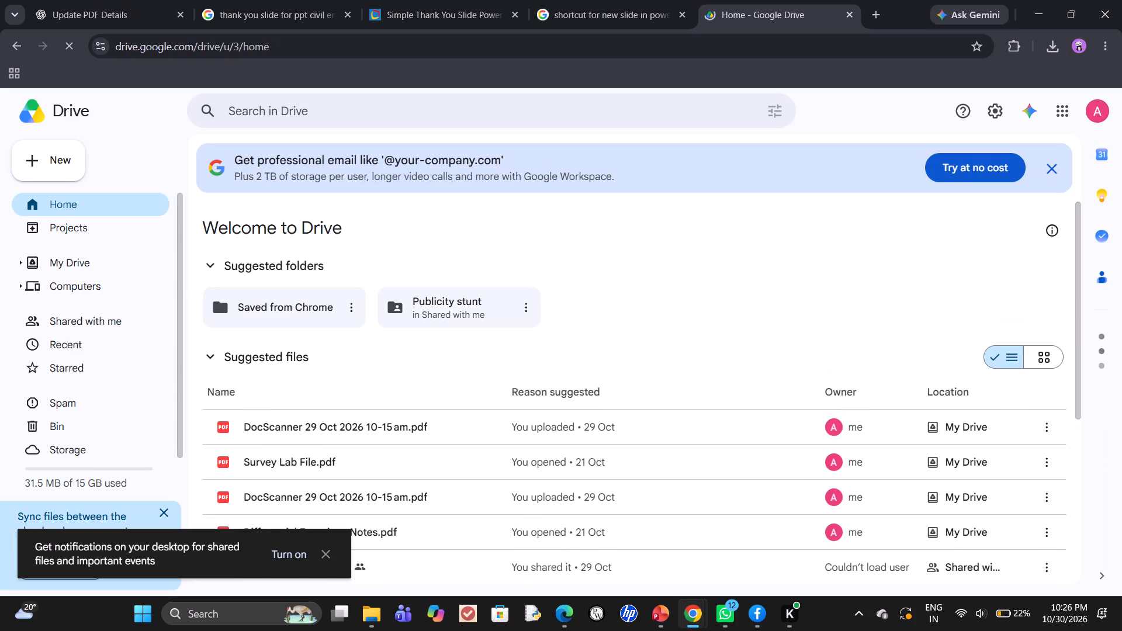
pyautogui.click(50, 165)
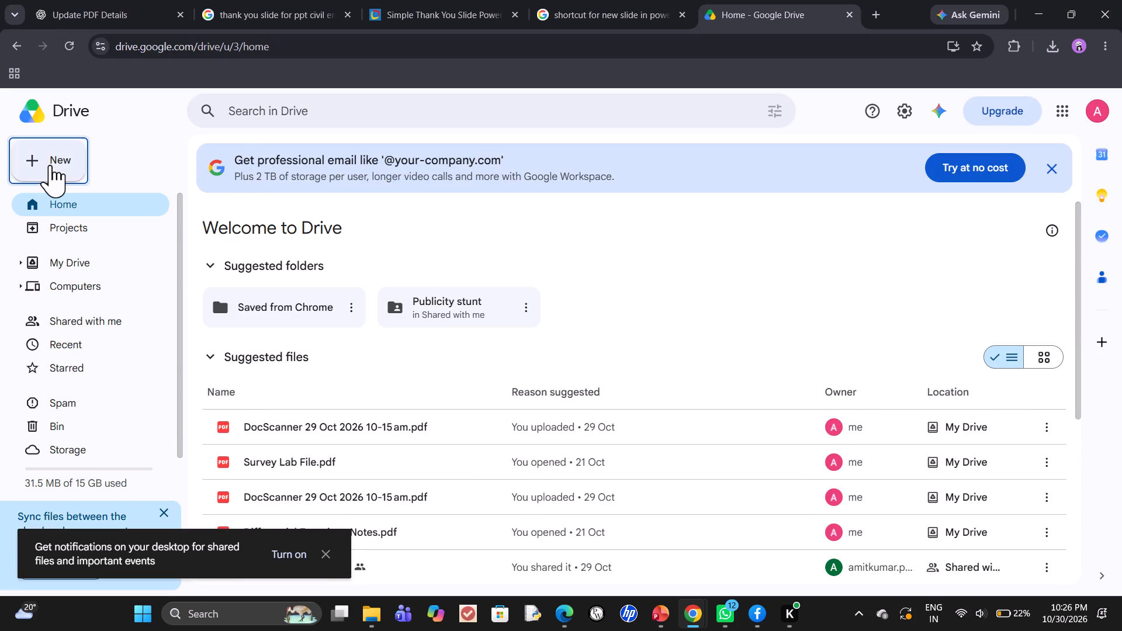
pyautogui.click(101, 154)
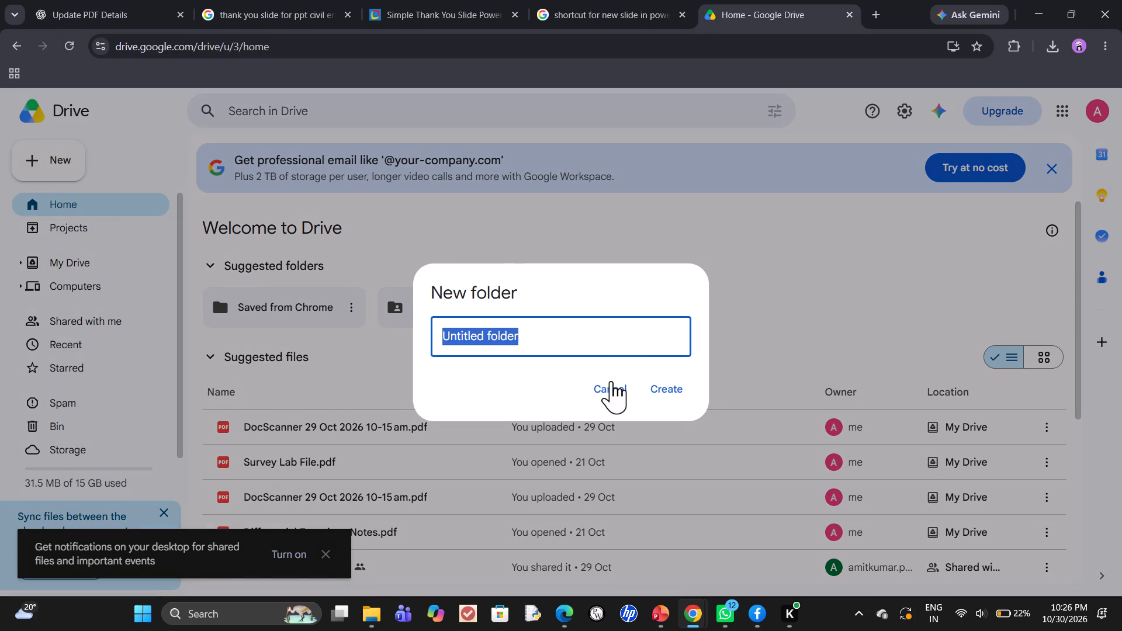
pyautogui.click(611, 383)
# Upload the newly saved industrial visit presentation from Downloads to Google Drive and dismiss the desktop notification offer.
pyautogui.click(38, 153)
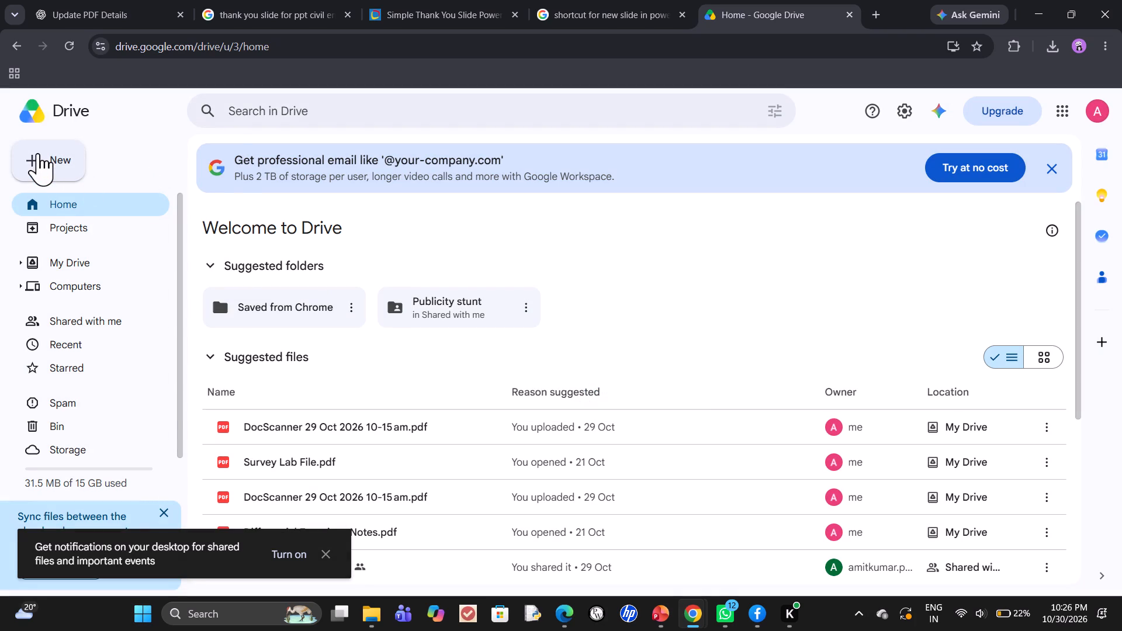
pyautogui.click(70, 196)
pyautogui.click(241, 136)
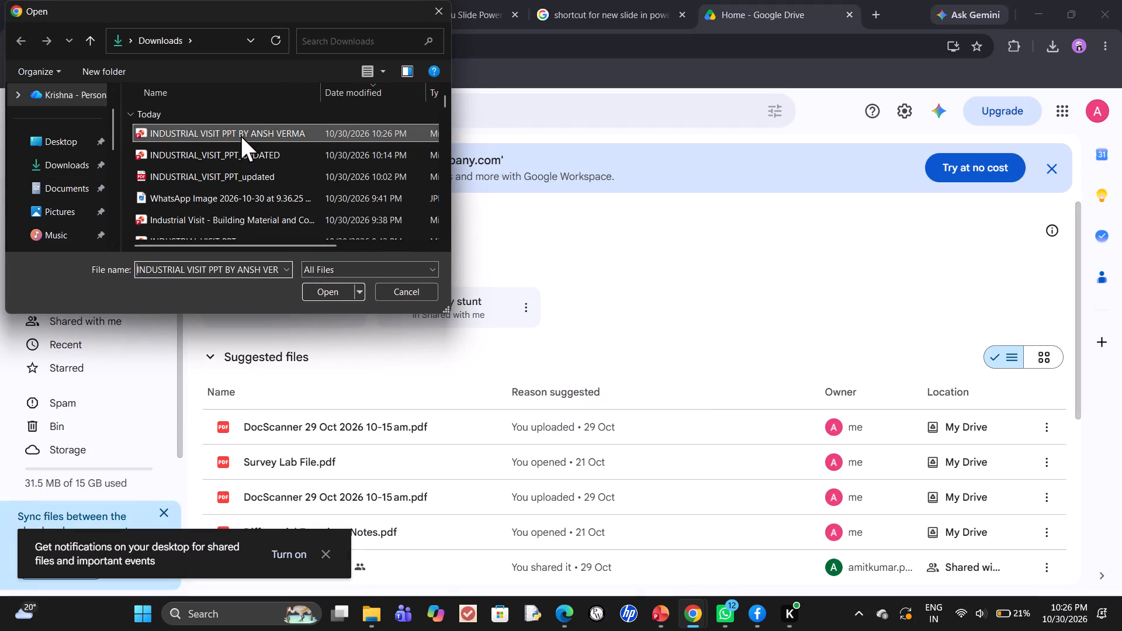
pyautogui.click(337, 287)
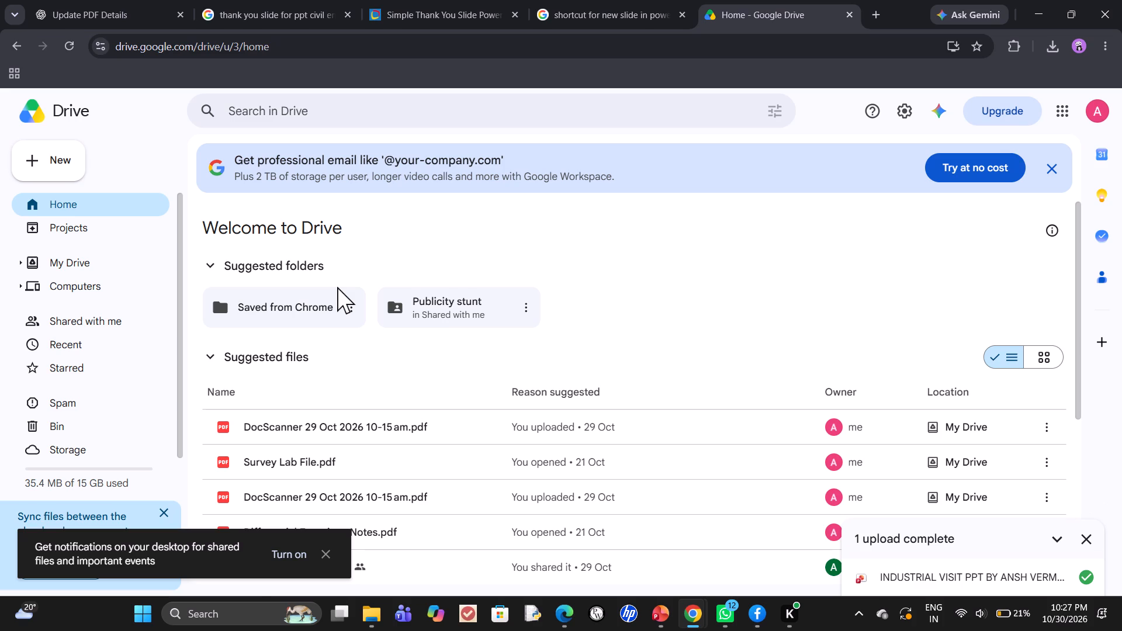
pyautogui.click(330, 548)
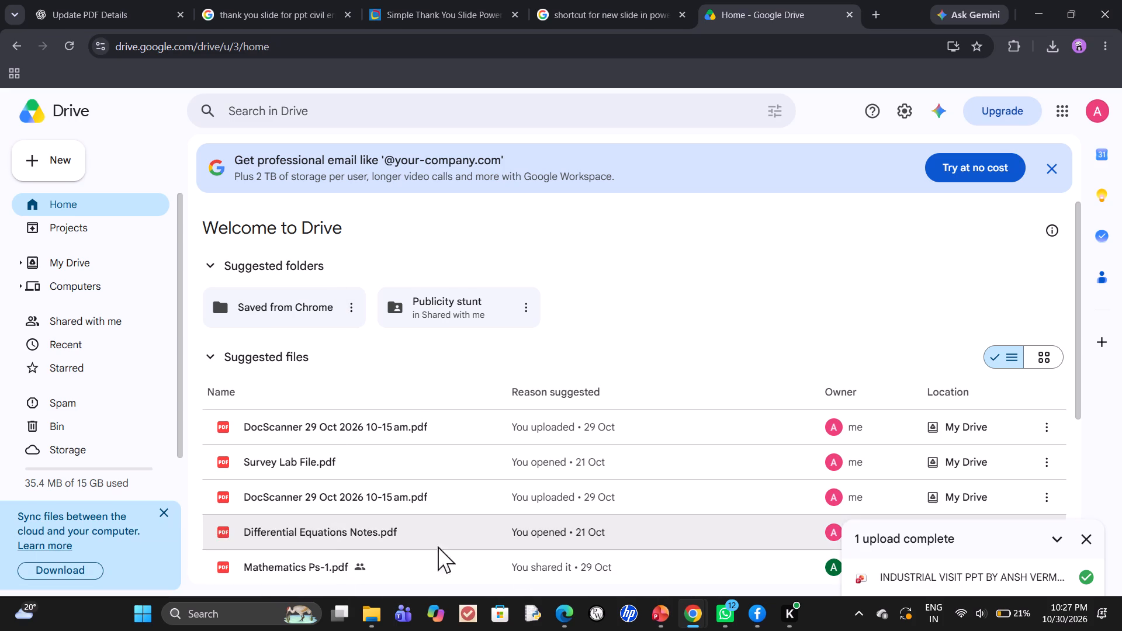
# Open the uploaded presentation from Drive in Google Slides.
pyautogui.click(948, 585)
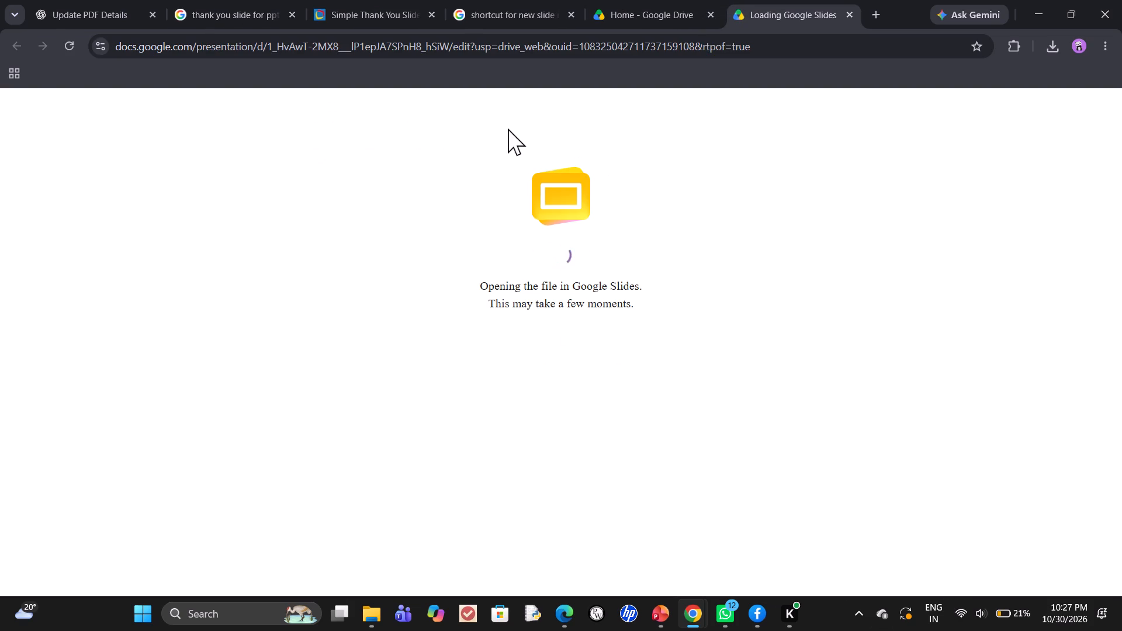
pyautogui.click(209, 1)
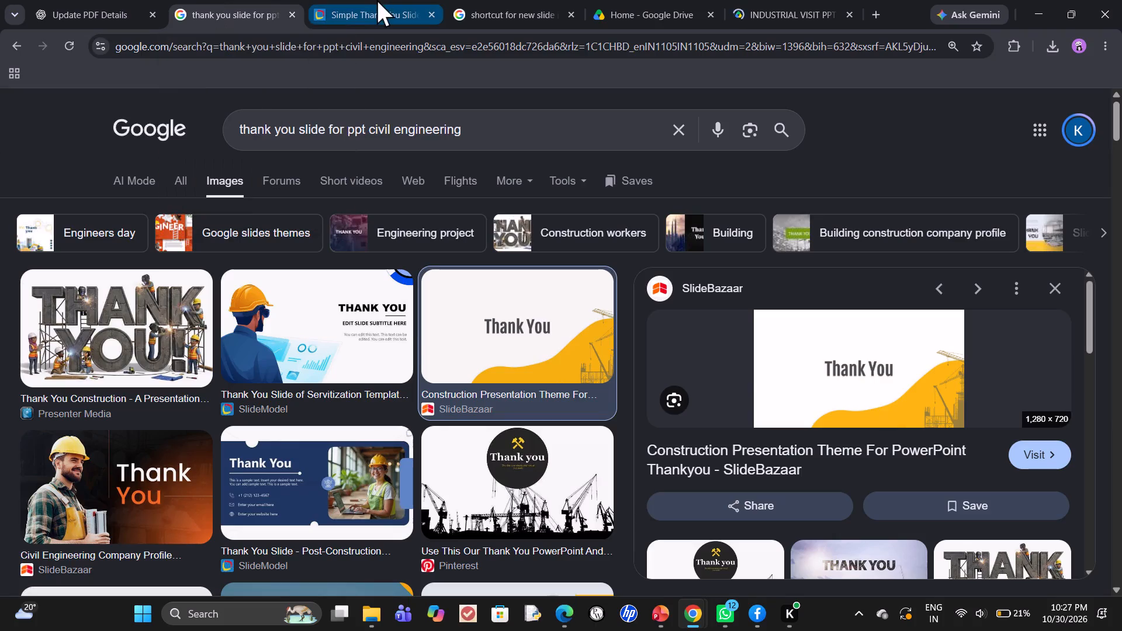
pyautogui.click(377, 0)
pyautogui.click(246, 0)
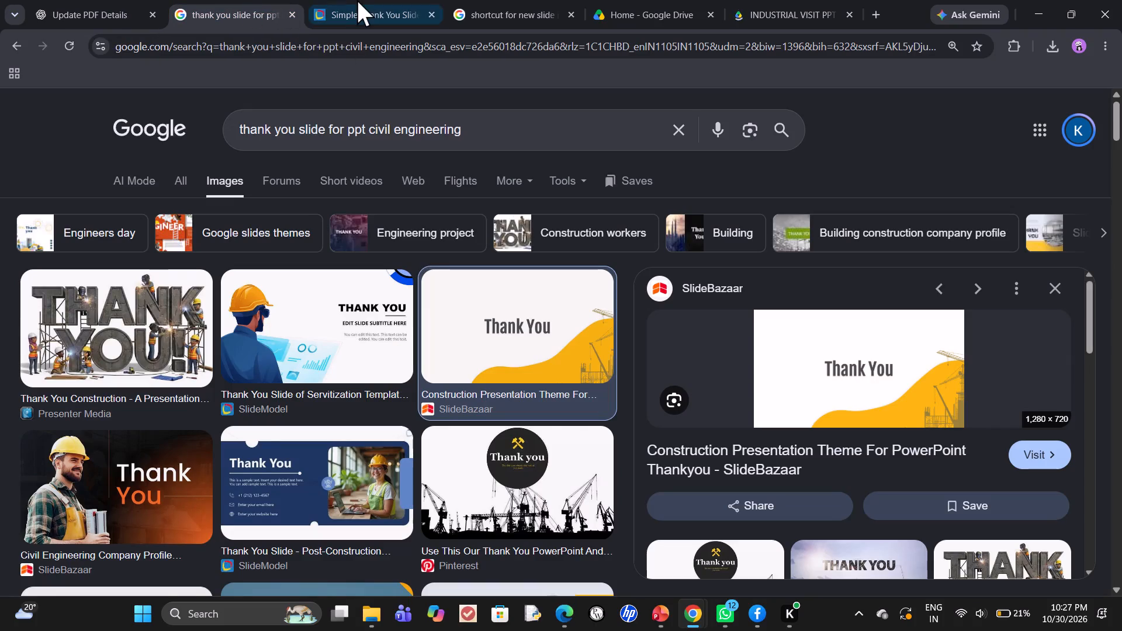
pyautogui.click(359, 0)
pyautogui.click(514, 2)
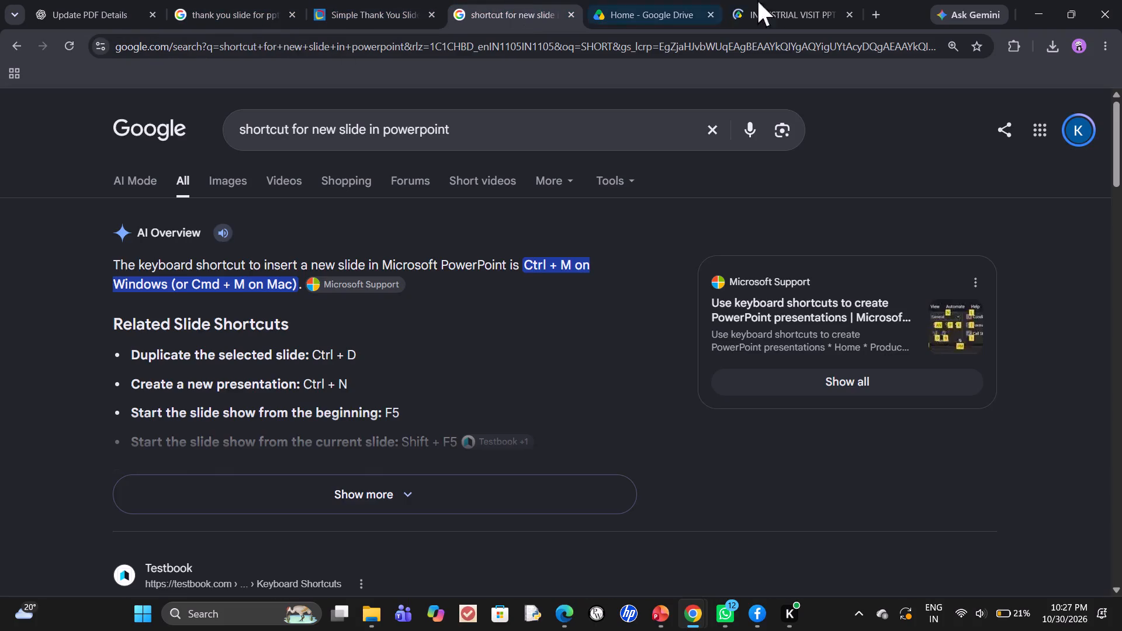
# Return to the uploaded presentation and dismiss the live pointers tip and the recording suggestion.
pyautogui.click(779, 0)
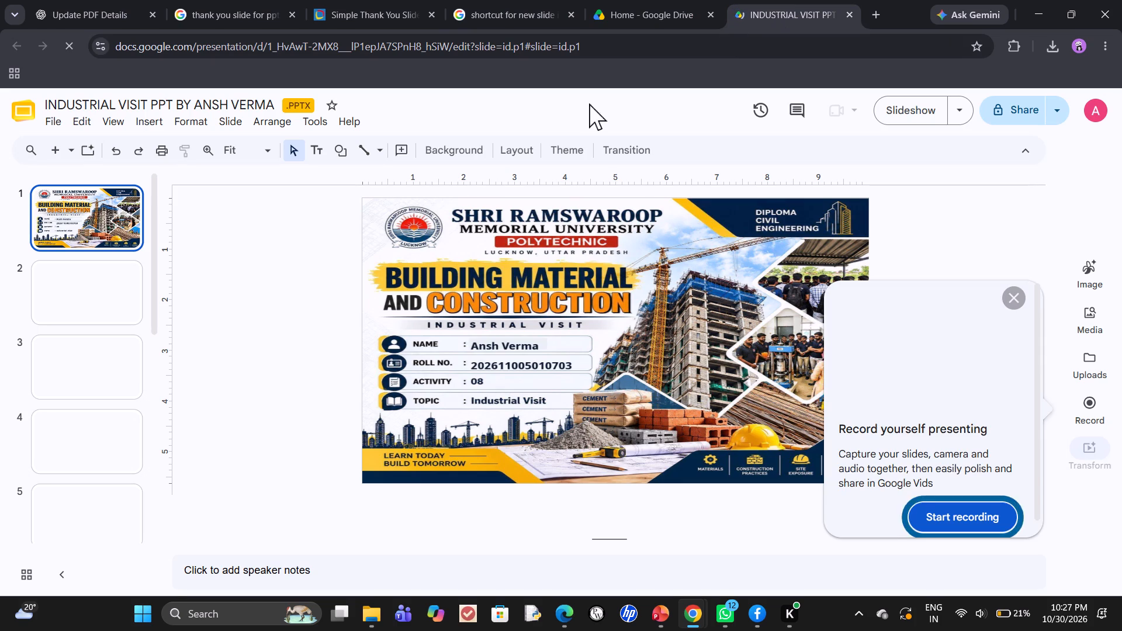
pyautogui.scroll(-1, 340, 344)
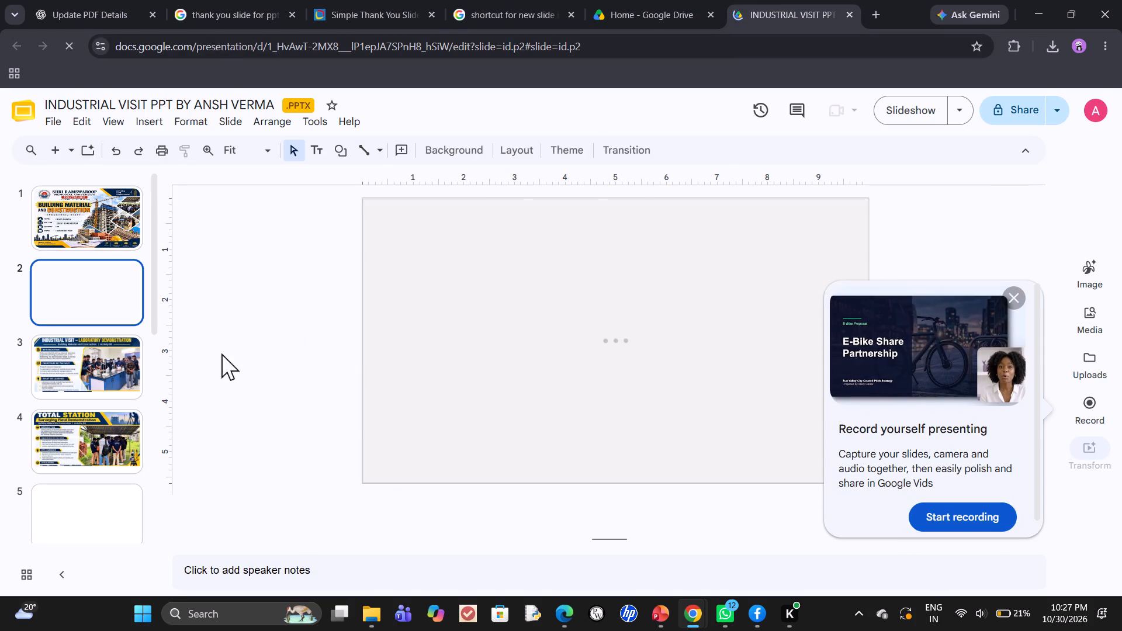
pyautogui.click(102, 348)
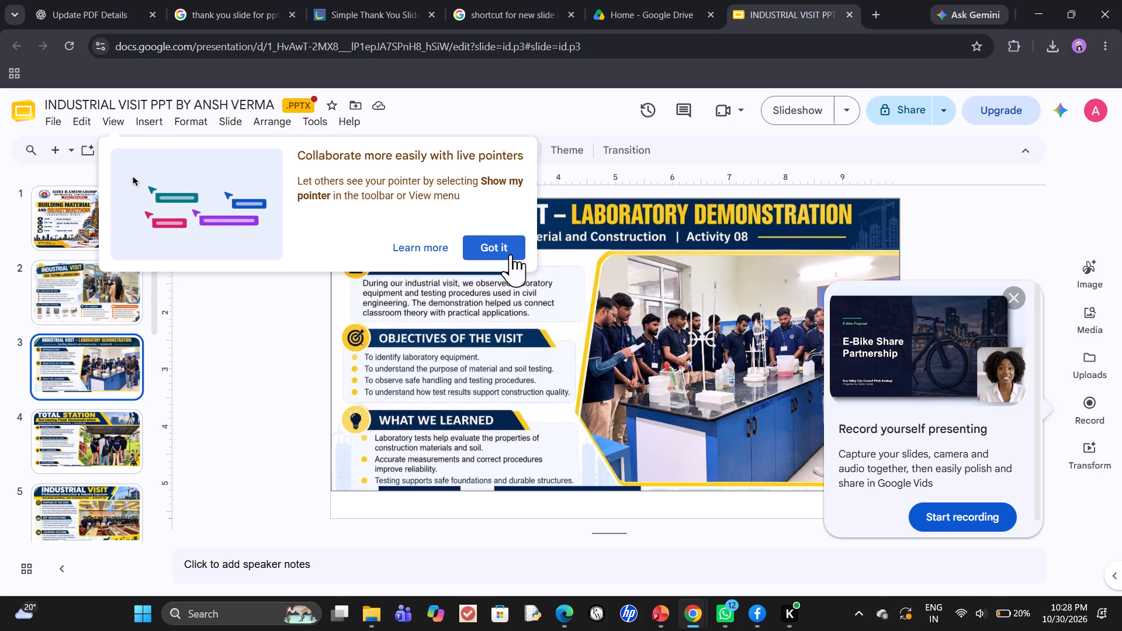
pyautogui.click(511, 254)
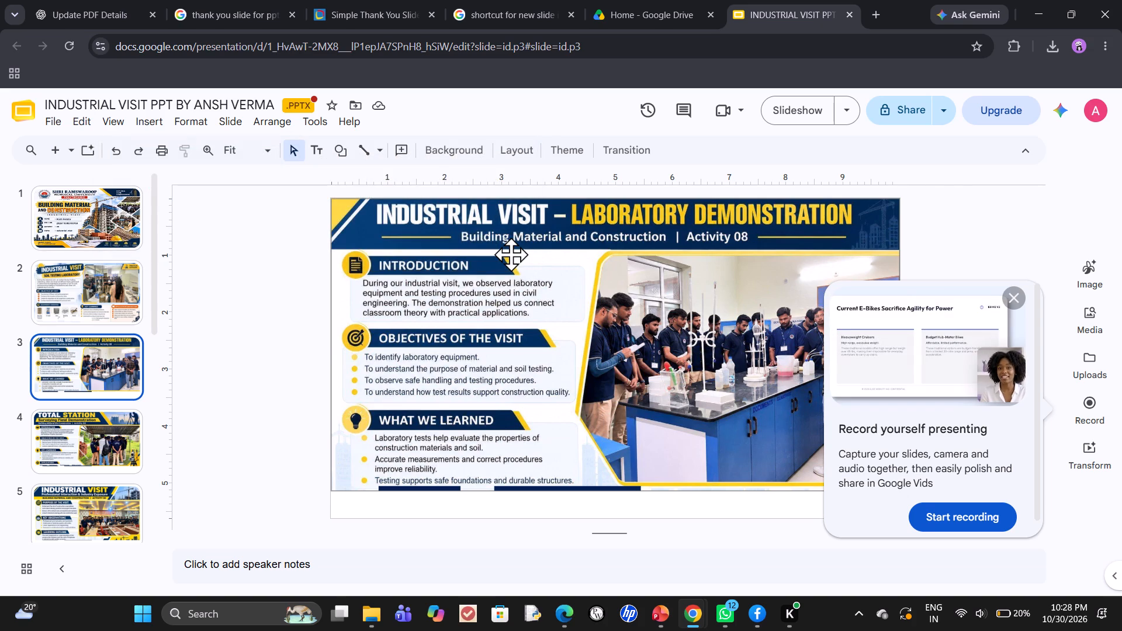
pyautogui.click(1013, 305)
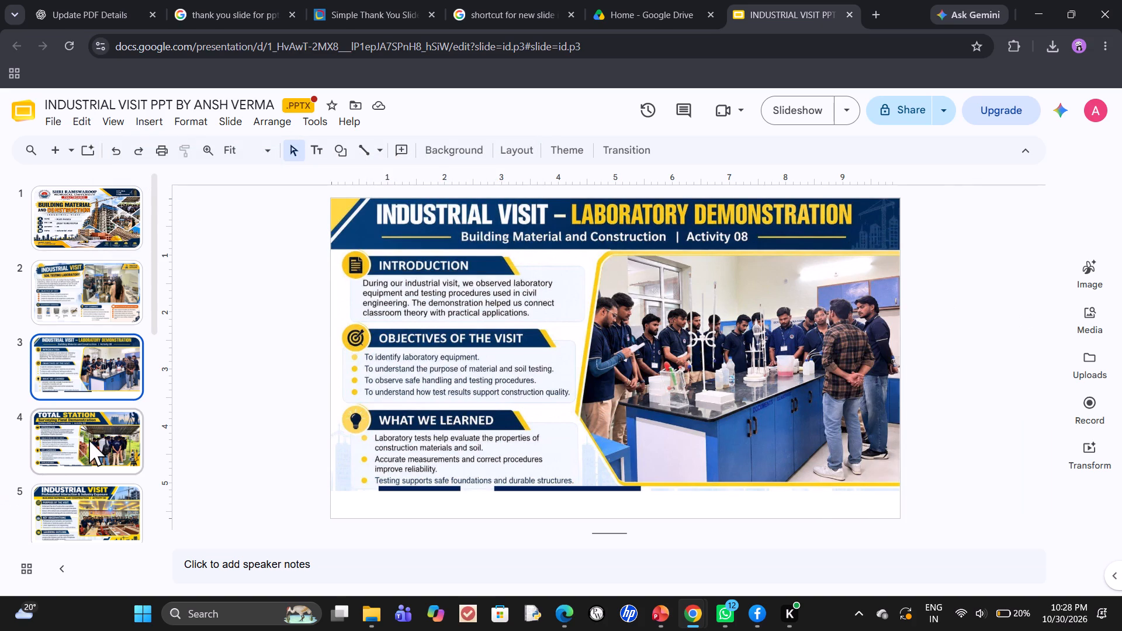
# Review the uploaded slides in Google Slides, checking the cover, the first content slides and the closing Thank You slide.
pyautogui.click(89, 439)
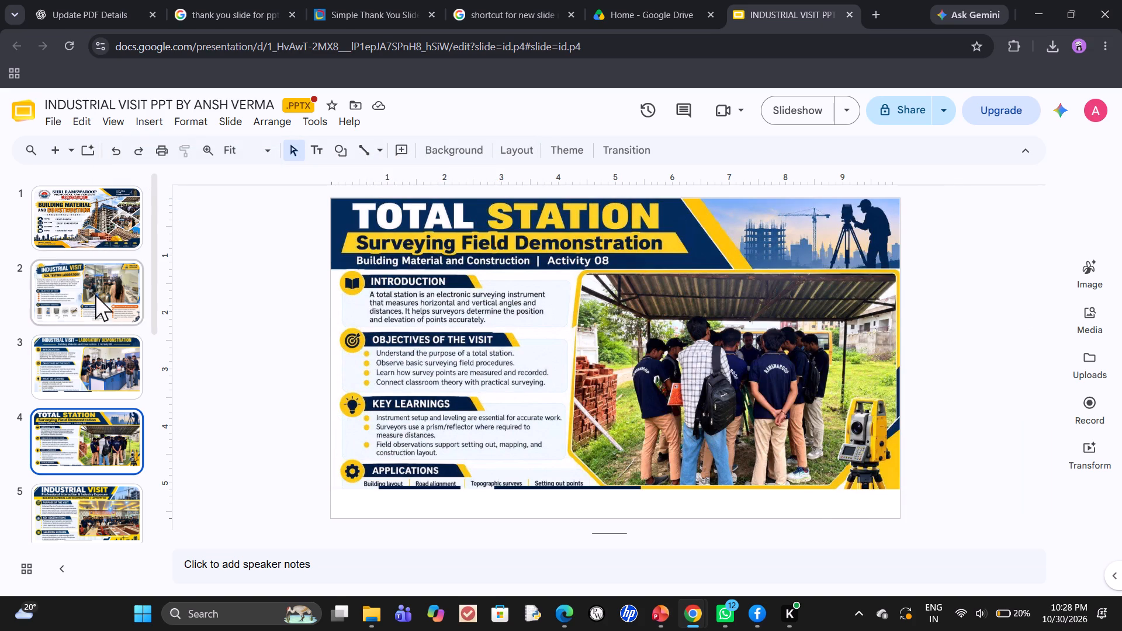
pyautogui.click(105, 216)
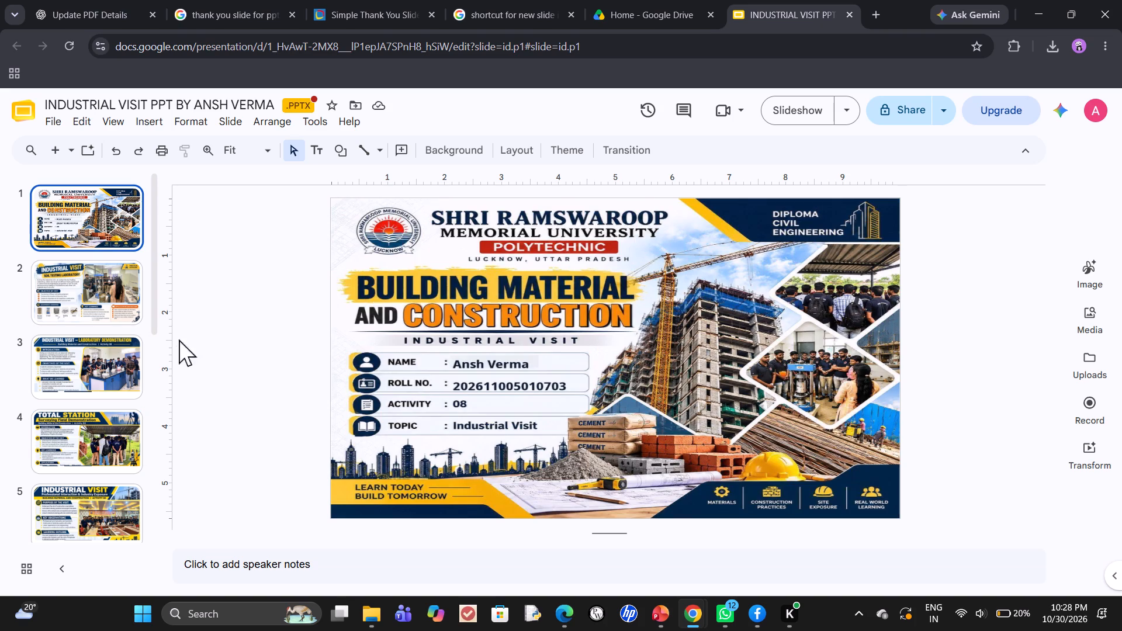
pyautogui.scroll(-5, 83, 458)
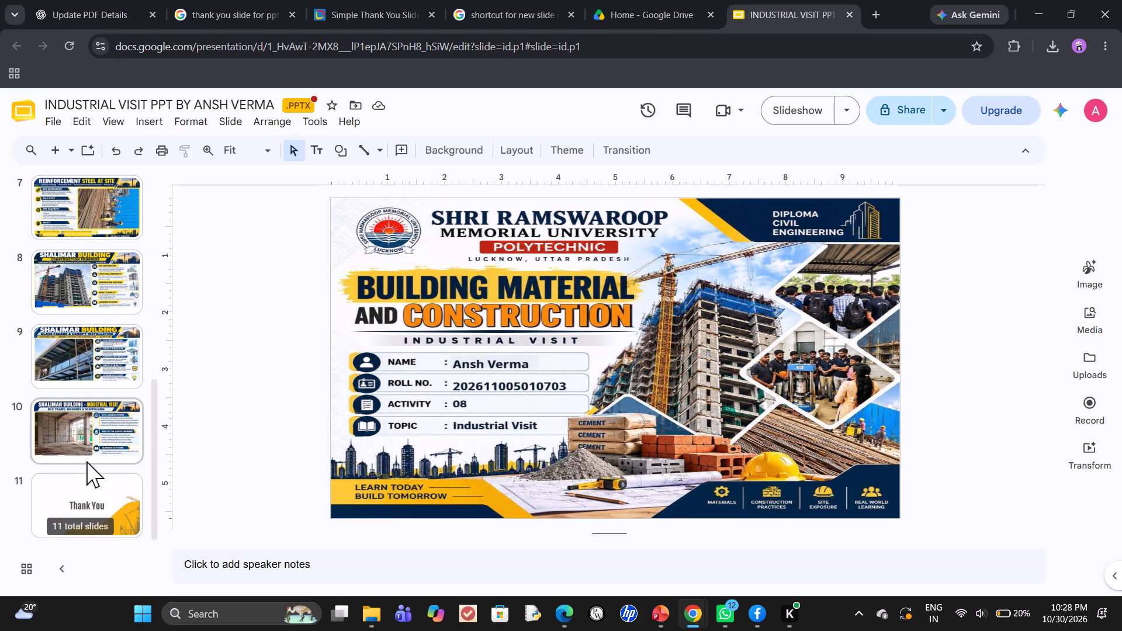
pyautogui.click(98, 431)
pyautogui.click(114, 516)
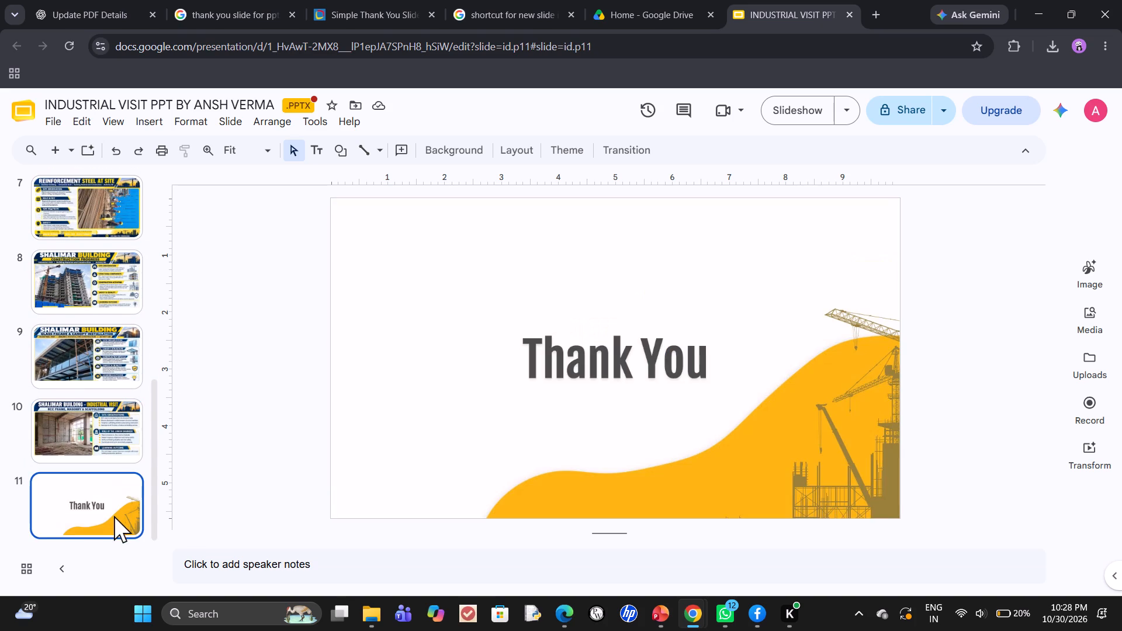
pyautogui.scroll(5, 131, 377)
pyautogui.click(109, 217)
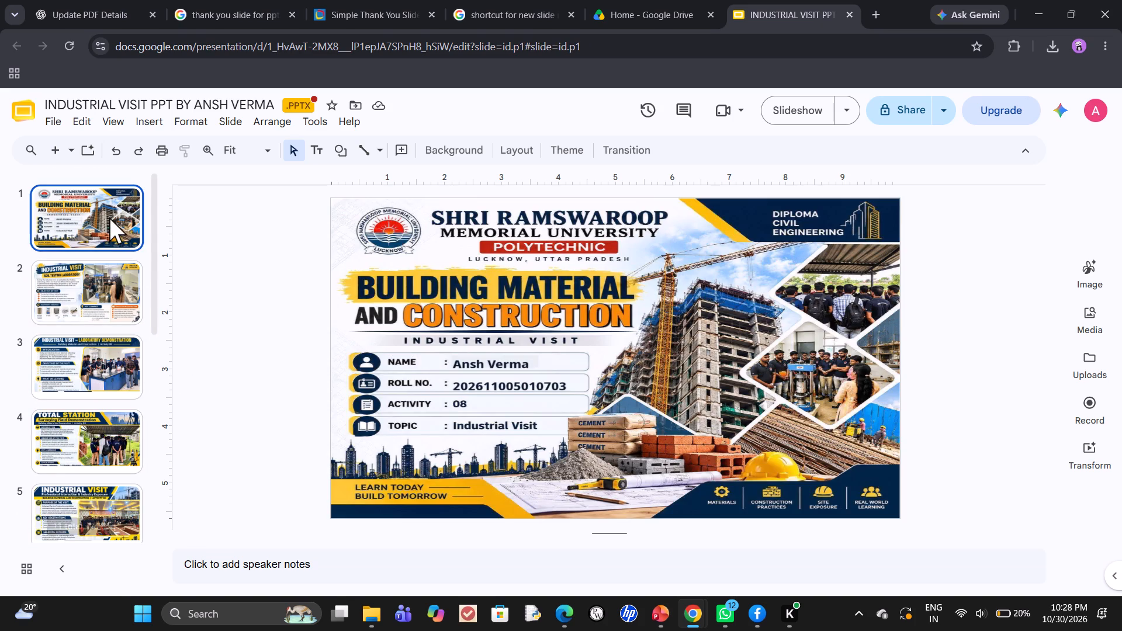
pyautogui.click(116, 282)
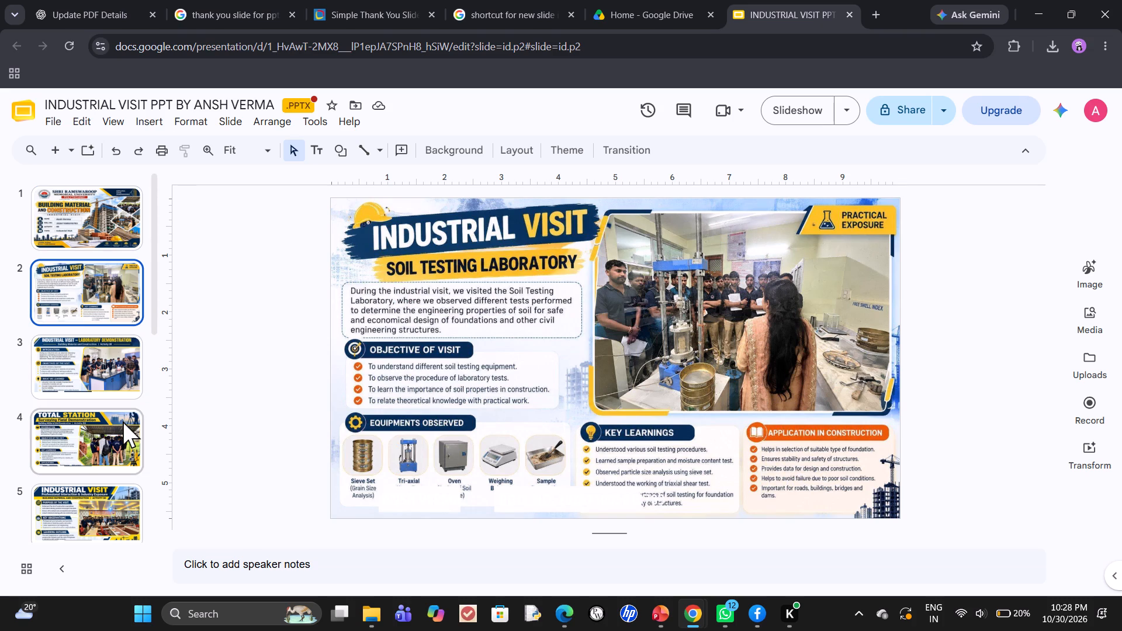
pyautogui.click(123, 421)
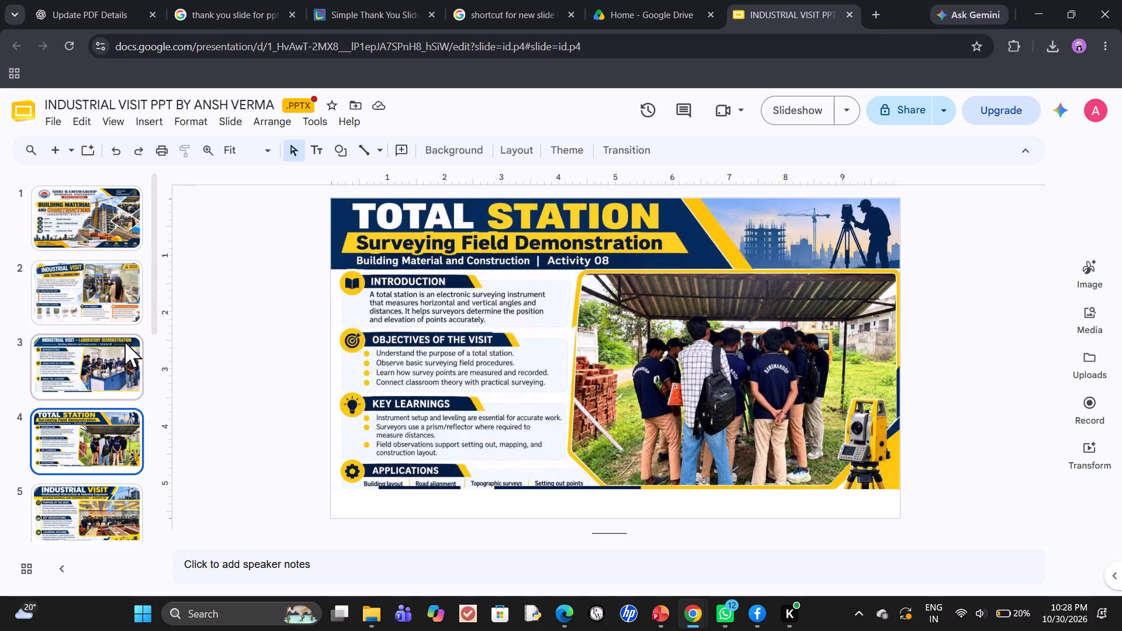
pyautogui.click(109, 337)
pyautogui.click(109, 189)
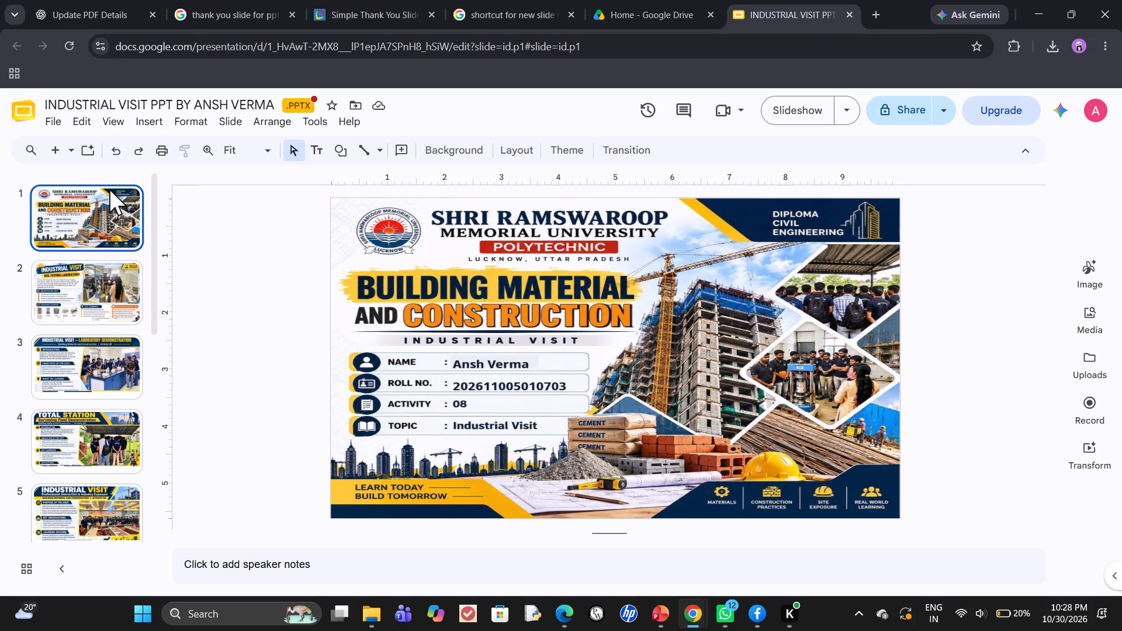
pyautogui.click(75, 290)
pyautogui.click(90, 367)
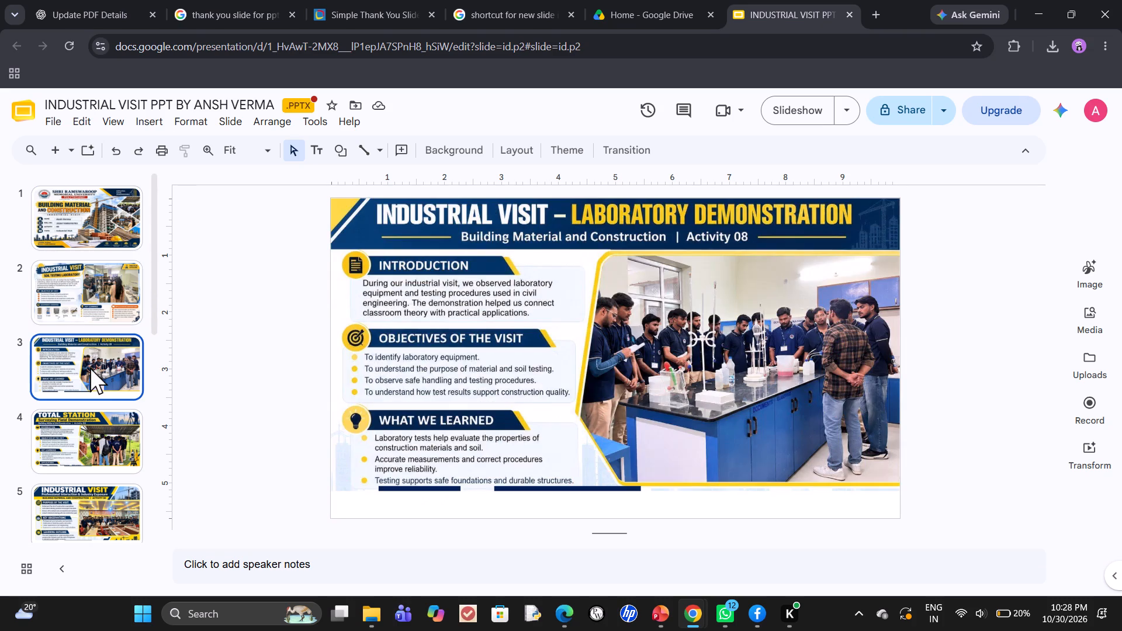
pyautogui.click(84, 227)
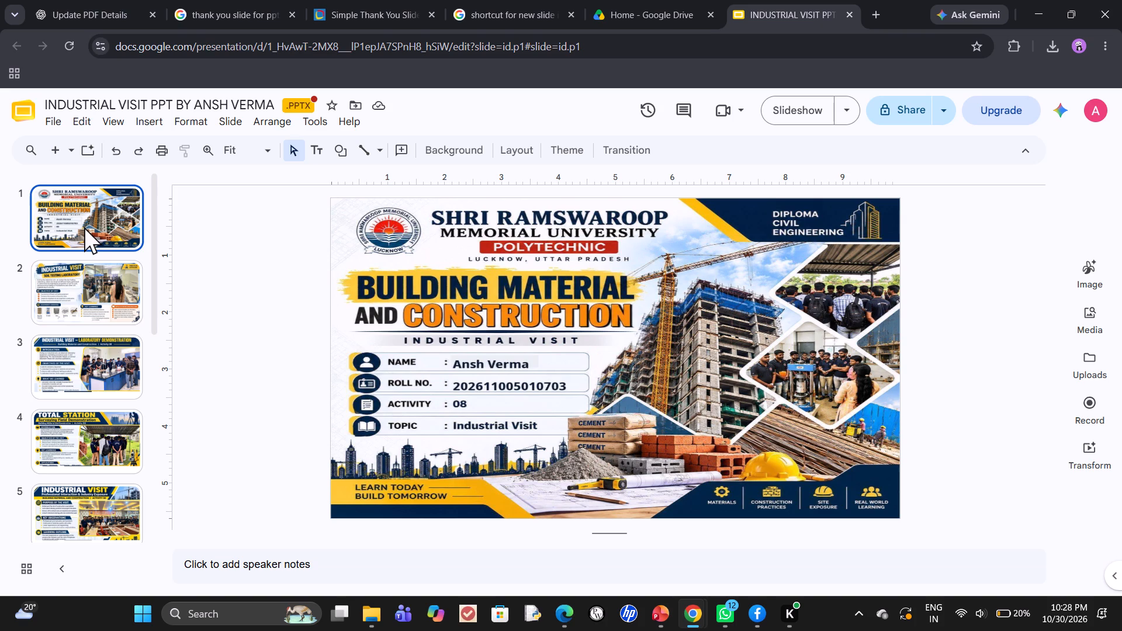
# Open Google Classroom in a new tab and go to the classwork of the Professional Practices - I class.
pyautogui.click(691, 0)
pyautogui.click(883, 18)
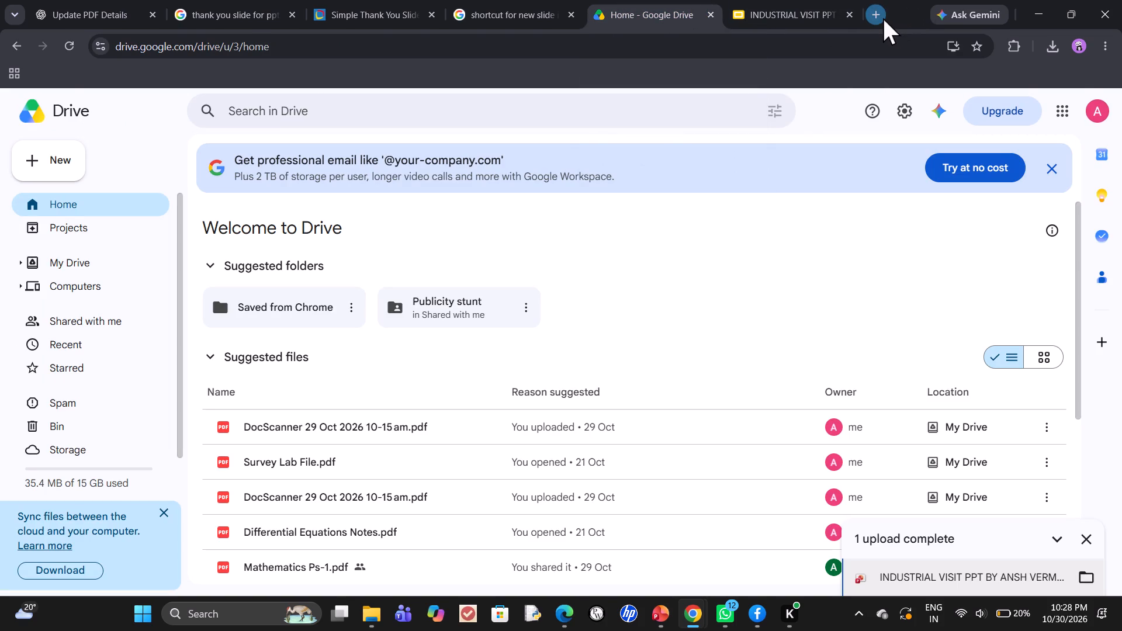
pyautogui.write('CLA')
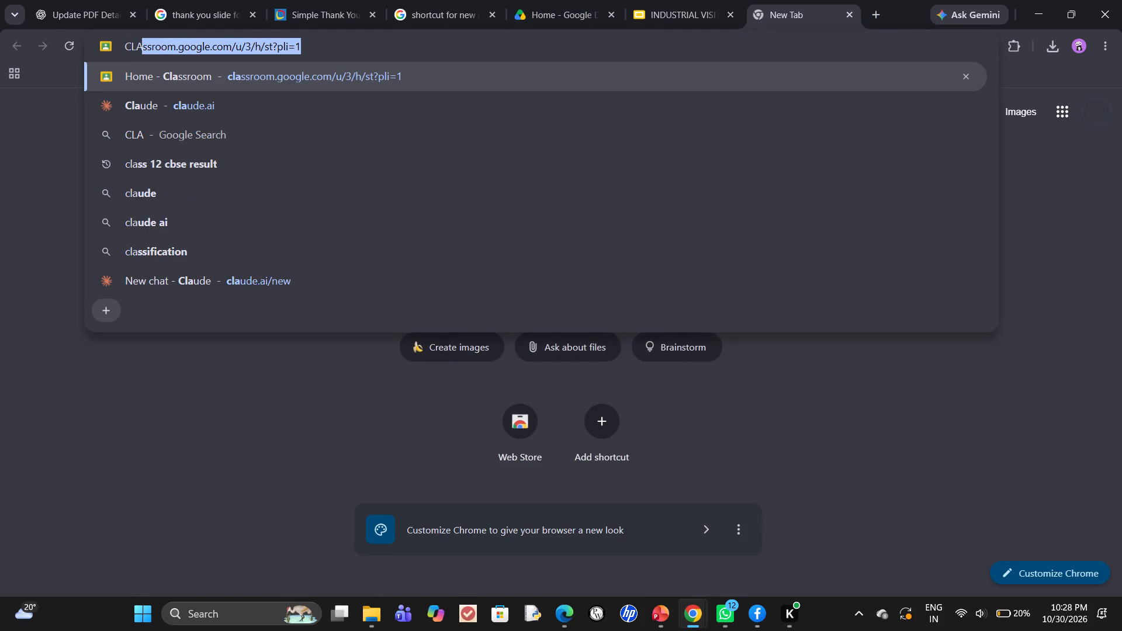
pyautogui.press('Return')
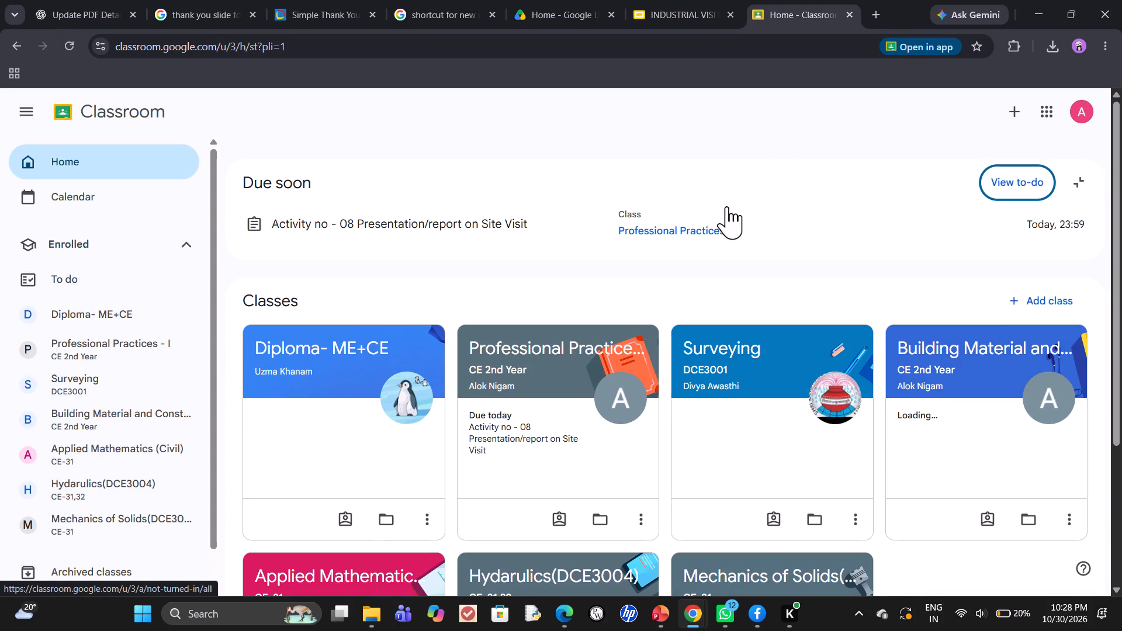
pyautogui.click(688, 243)
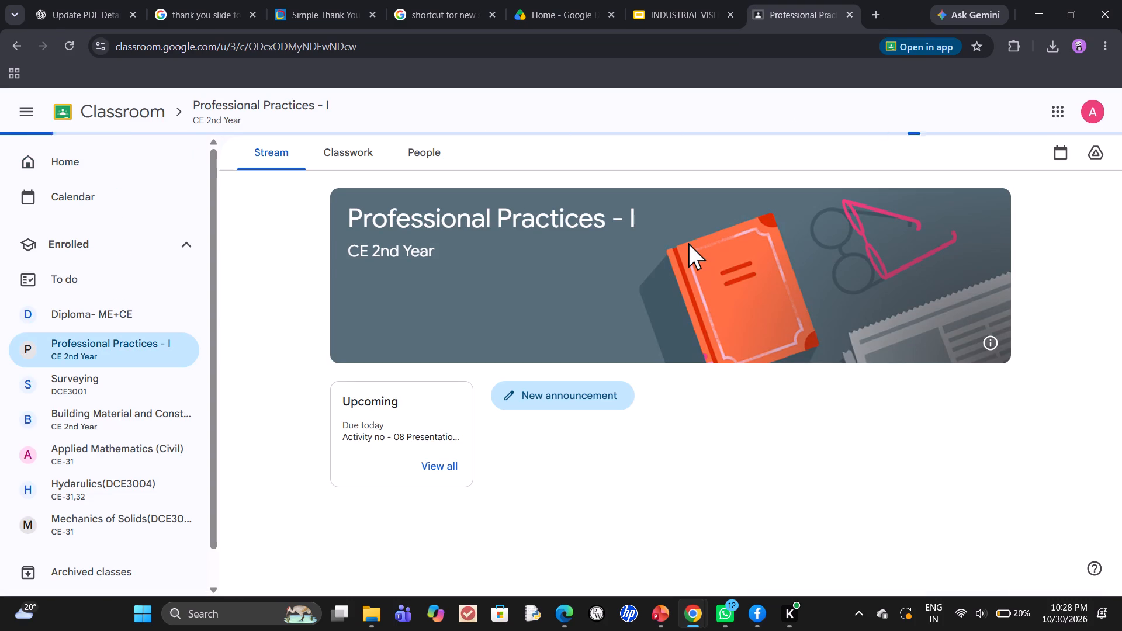
pyautogui.click(341, 154)
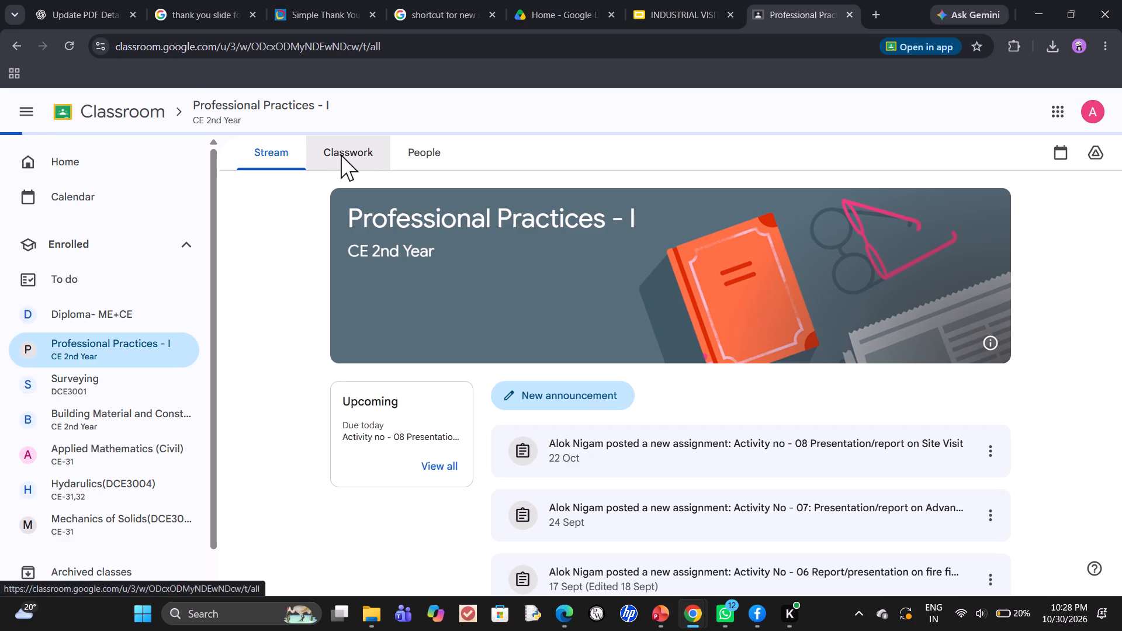